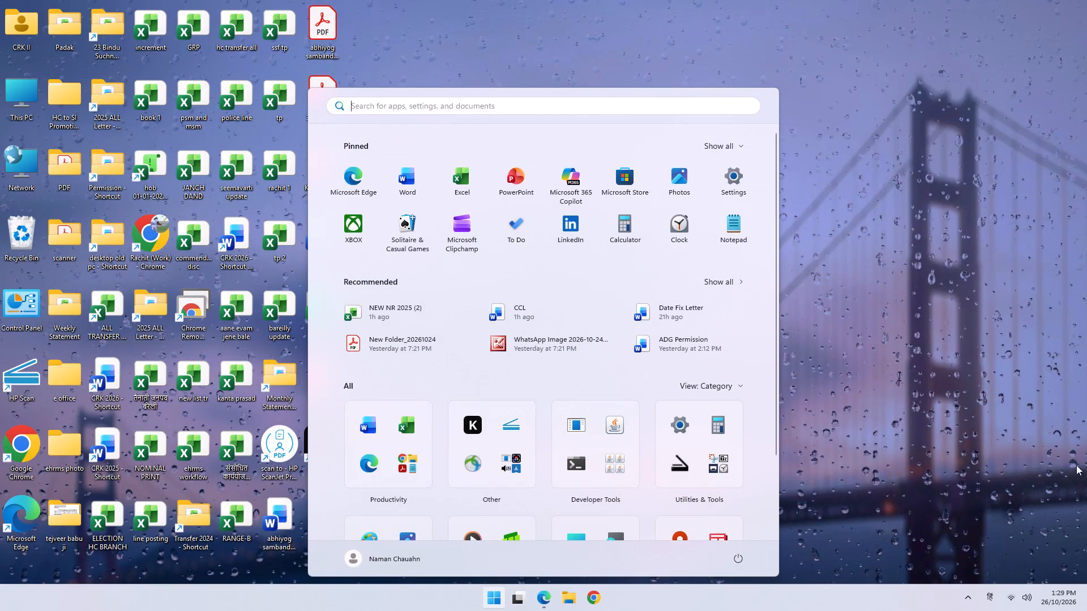
Search for CRK and open the Word document CRK 2026.
click(834, 380)
text(मीूक)
key(BackSpace)
key(BackSpace)
key(BackSpace)
key(BackSpace)
key(BackSpace)
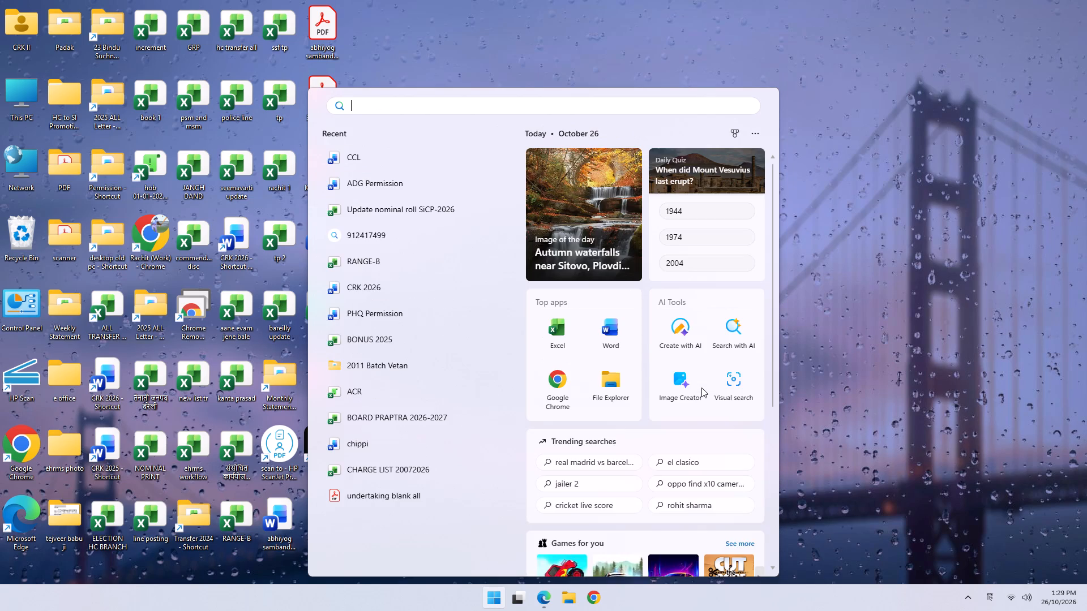
text(CRK)
key(Down)
key(Up)
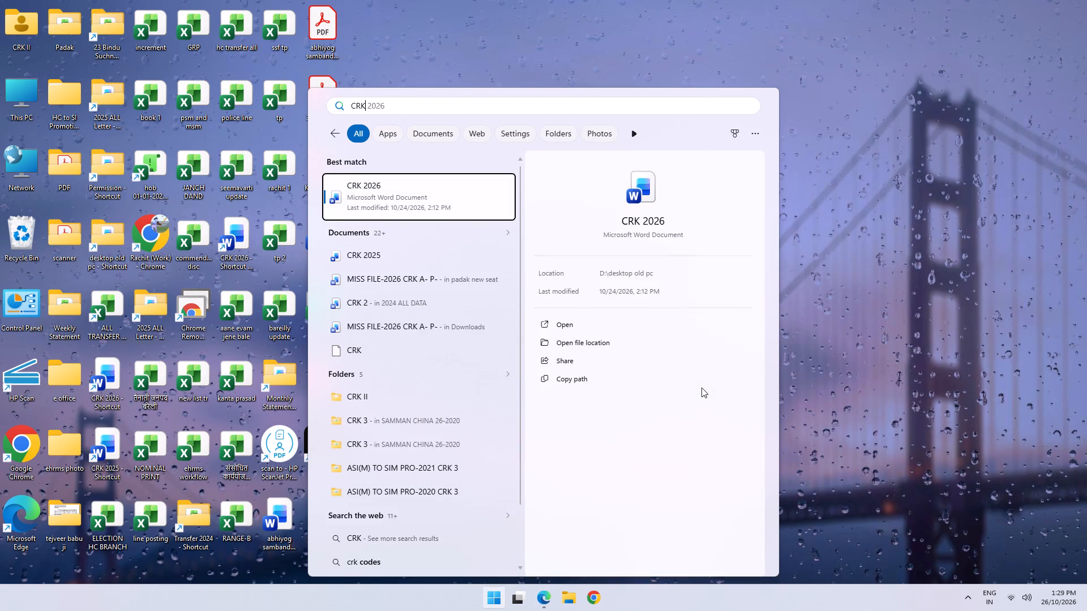
key(Return)
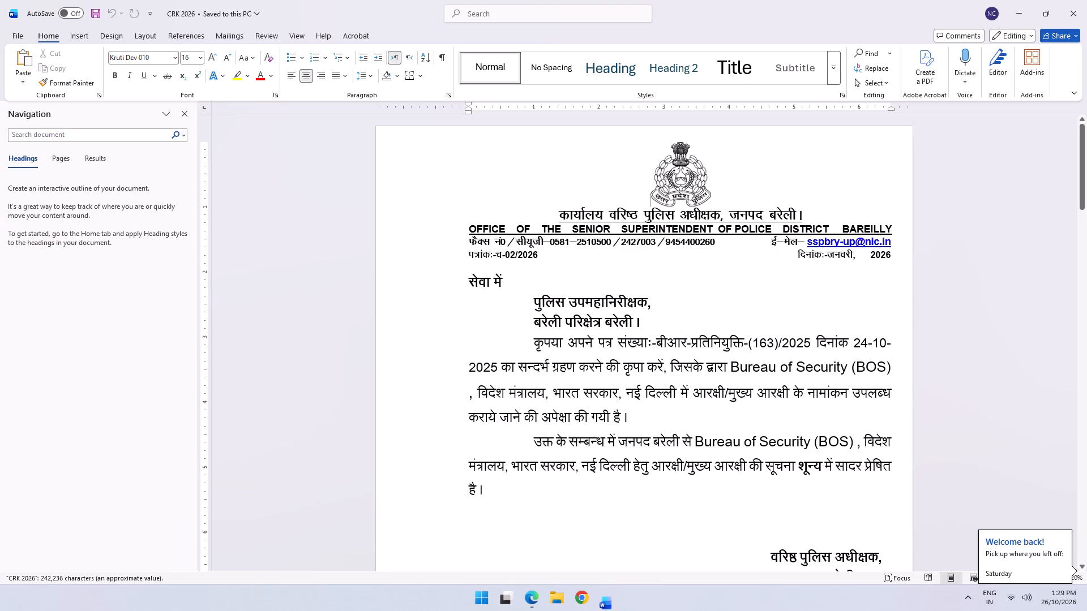
Start a new page after the last letter at the end of the document.
key(ctrl+End)
key(ctrl+End)
key(ctrl+End)
key(ctrl+End)
key(ctrl+End)
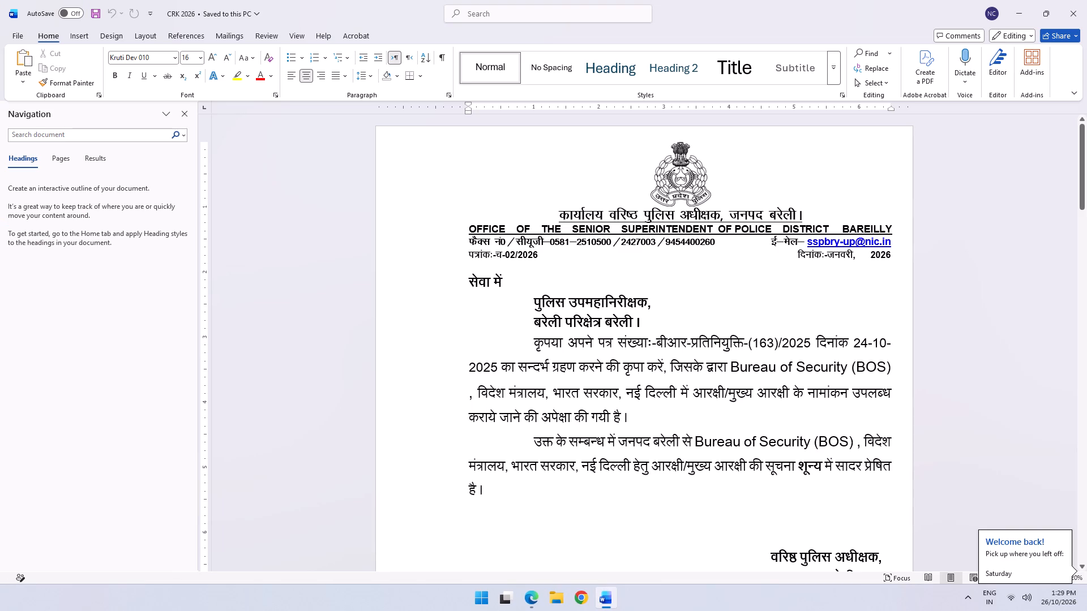
key(ctrl+End)
key(ctrl+End)
key(ctrl+End)
key(ctrl+End)
key(ctrl+End)
key(ctrl+End)
key(ctrl+End)
key(ctrl+End)
key(ctrl+End)
key(ctrl+End)
key(End)
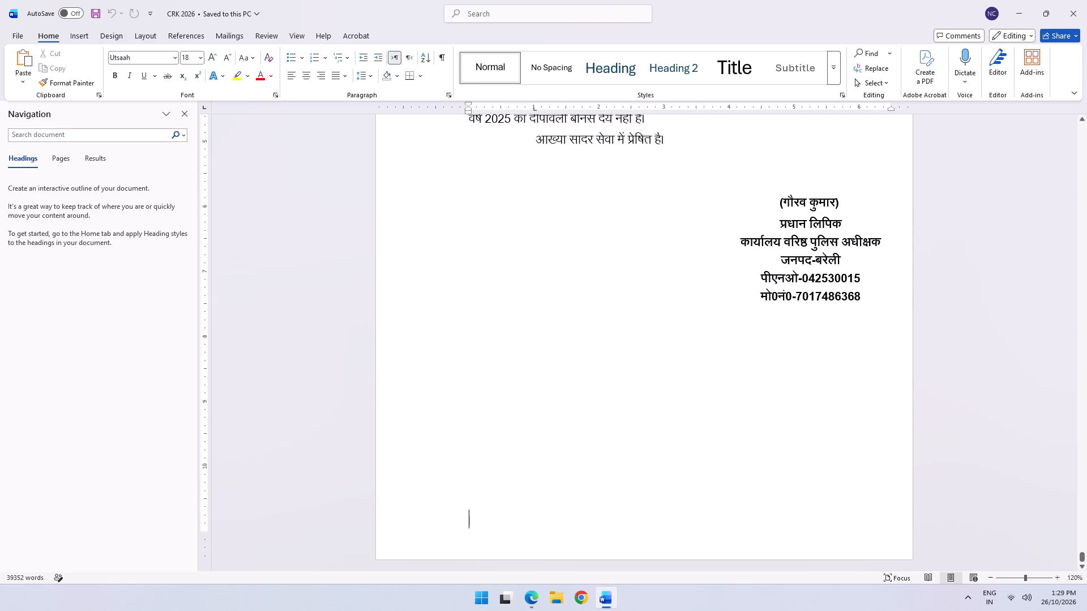
scroll(790, 204, up, 6)
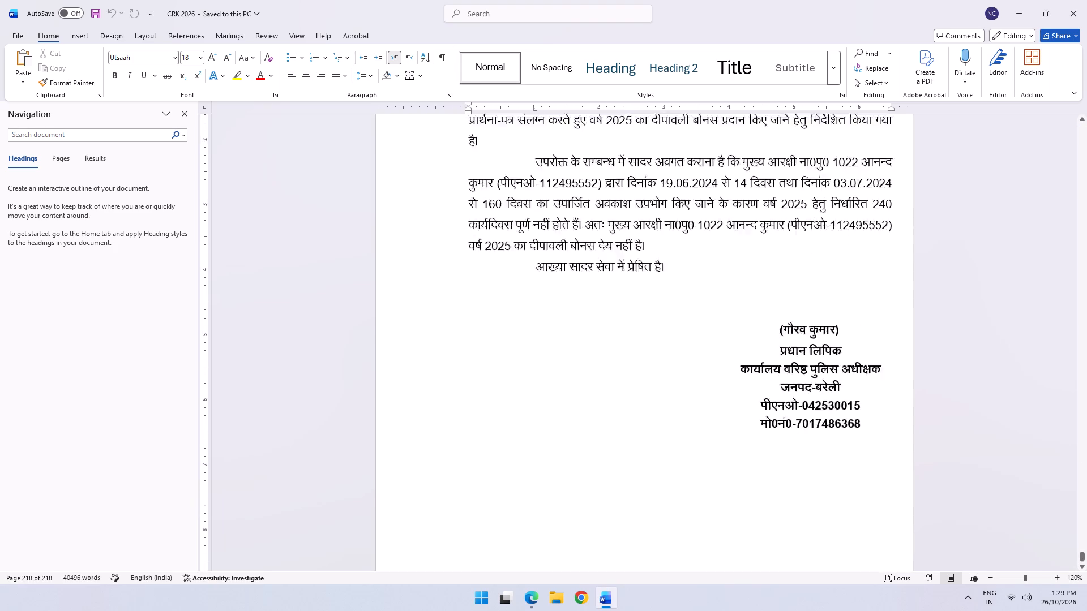
scroll(790, 204, up, 2)
scroll(790, 204, down, 1)
scroll(790, 204, up, 2)
scroll(790, 204, down, 1)
scroll(790, 204, up, 4)
scroll(790, 204, down, 1)
scroll(790, 204, up, 3)
scroll(576, 268, down, 2)
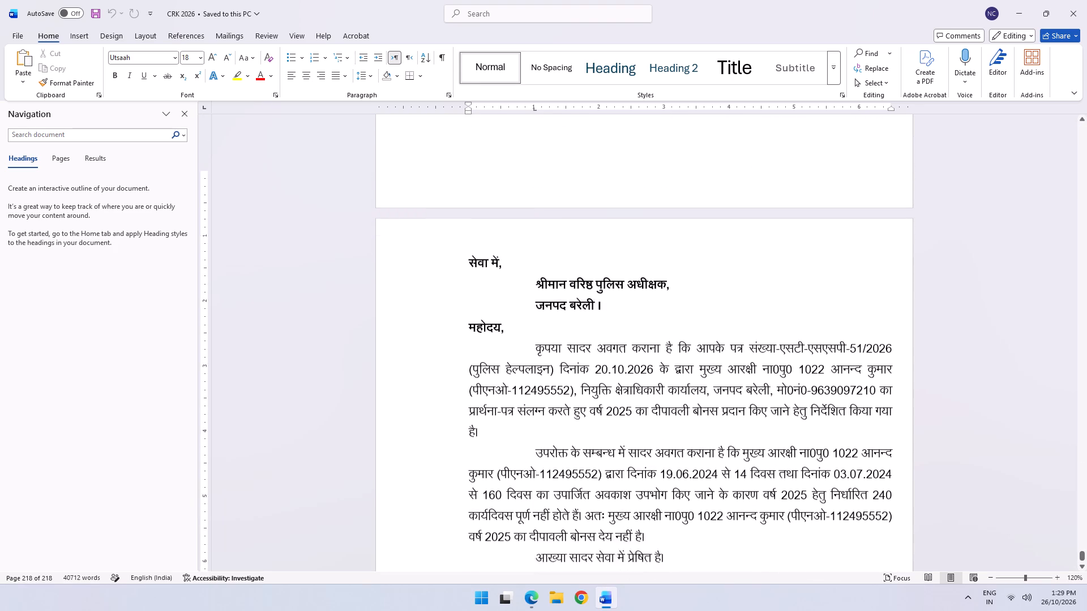
scroll(576, 290, down, 20)
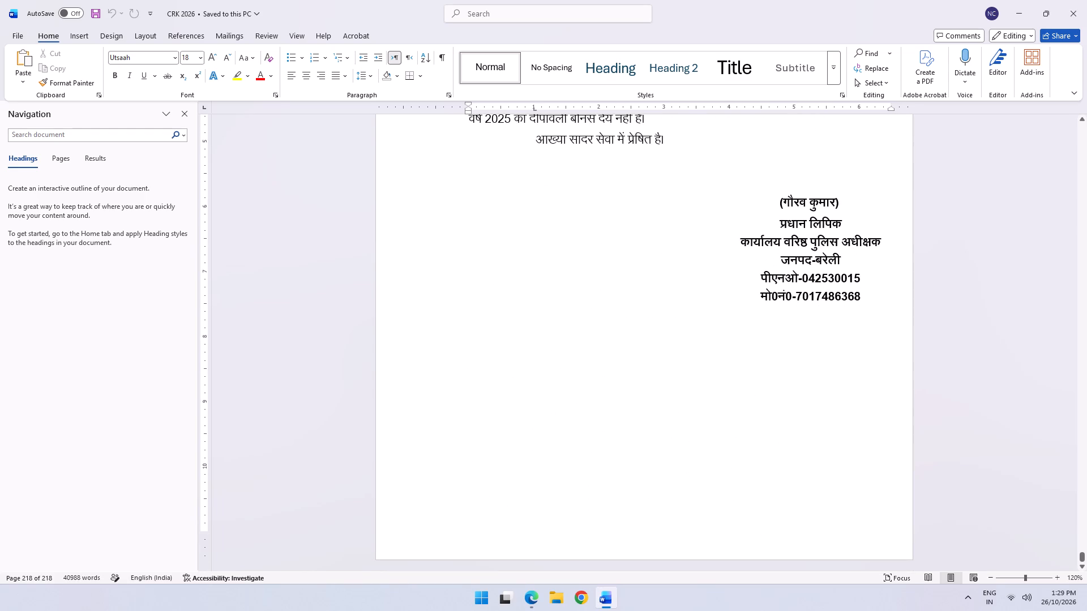
key(Return)
key(Return)
key(BackSpace)
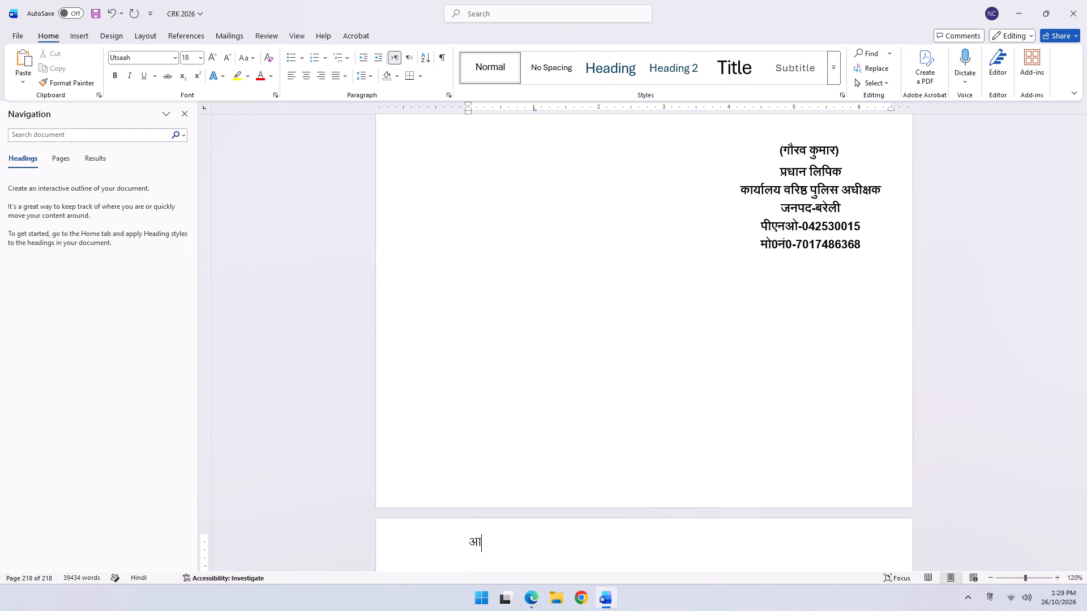
key(BackSpace)
Enter the bold three-line addressee block "आंकिक", "पुलिस कार्यालय," and "जनपद बरेली ।" on the new page.
key(ctrl+b)
text(आंकिक)
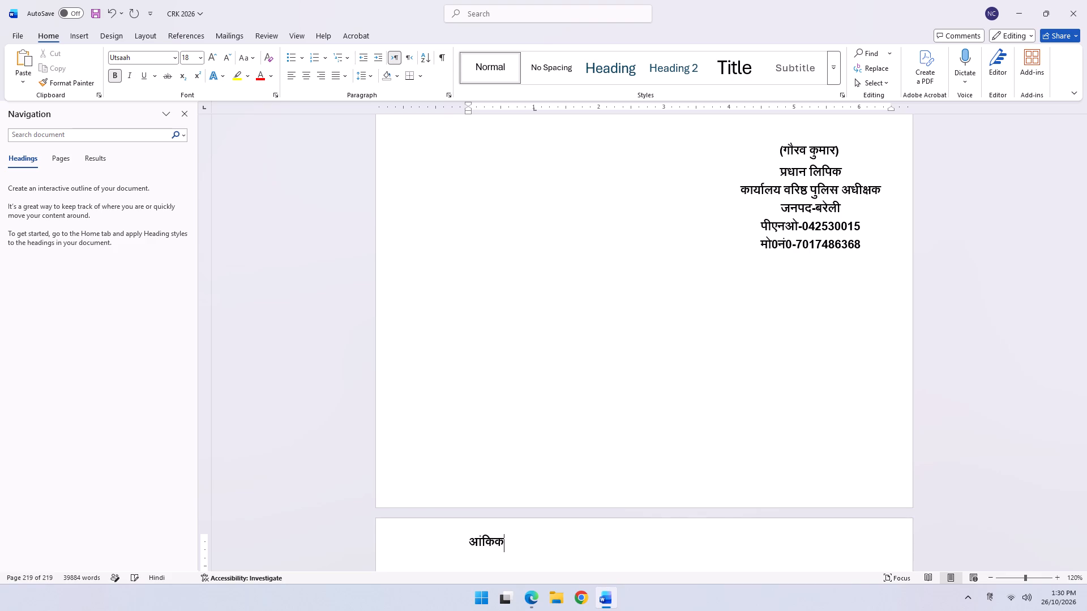
key(Return)
text(पुलिस कार्यालय,)
key(Return)
text(जनपद बरेली।)
key(Left)
key(space)
key(Right)
key(Return)
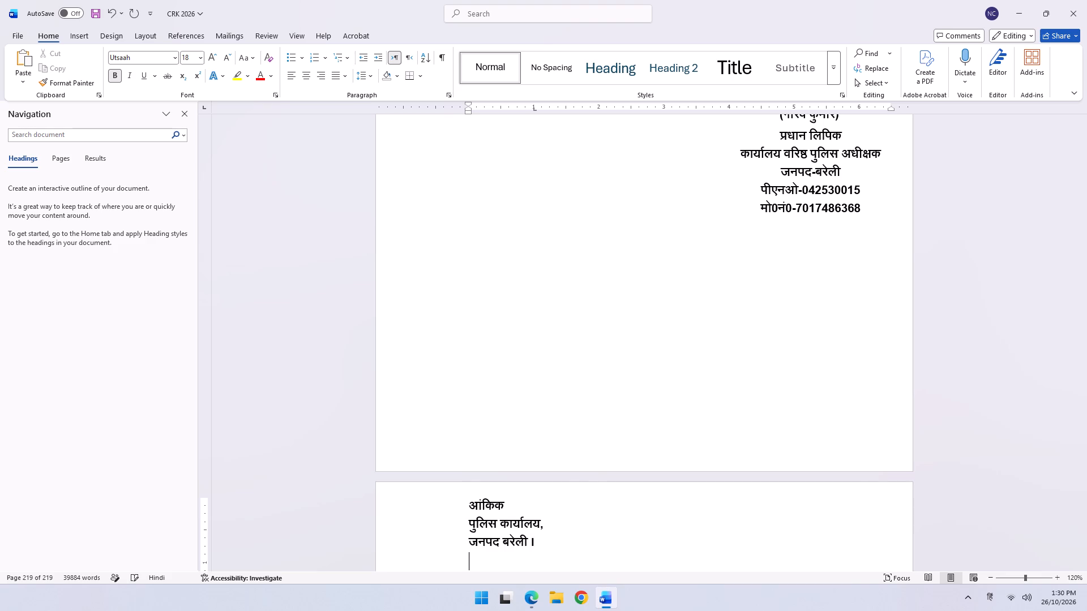
Add a blank line above the addressee block and another new line directly below it.
click(465, 504)
key(Return)
scroll(527, 480, down, 4)
click(562, 427)
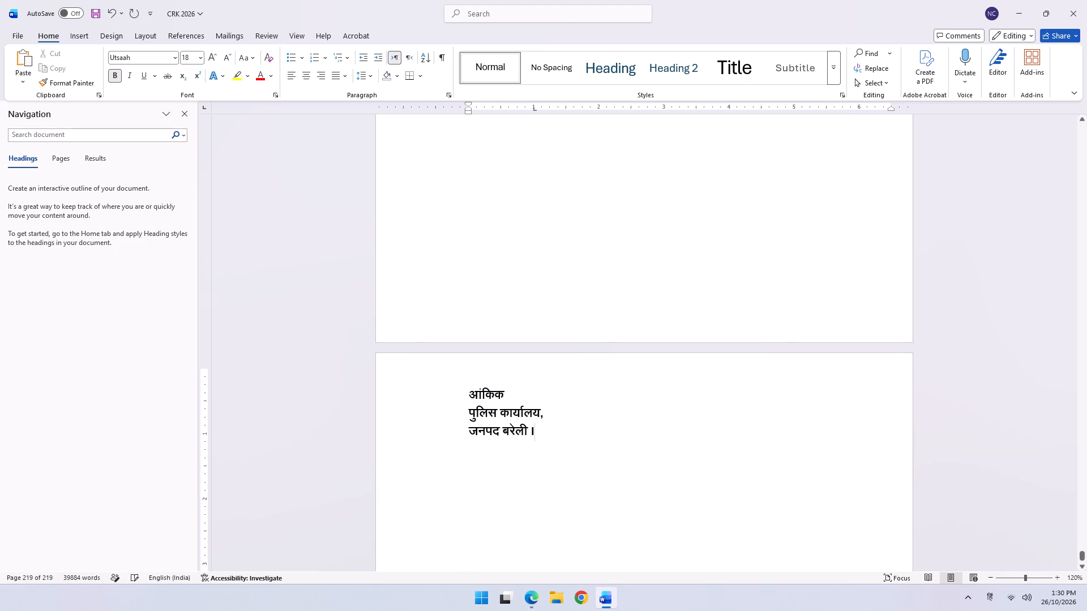
key(Return)
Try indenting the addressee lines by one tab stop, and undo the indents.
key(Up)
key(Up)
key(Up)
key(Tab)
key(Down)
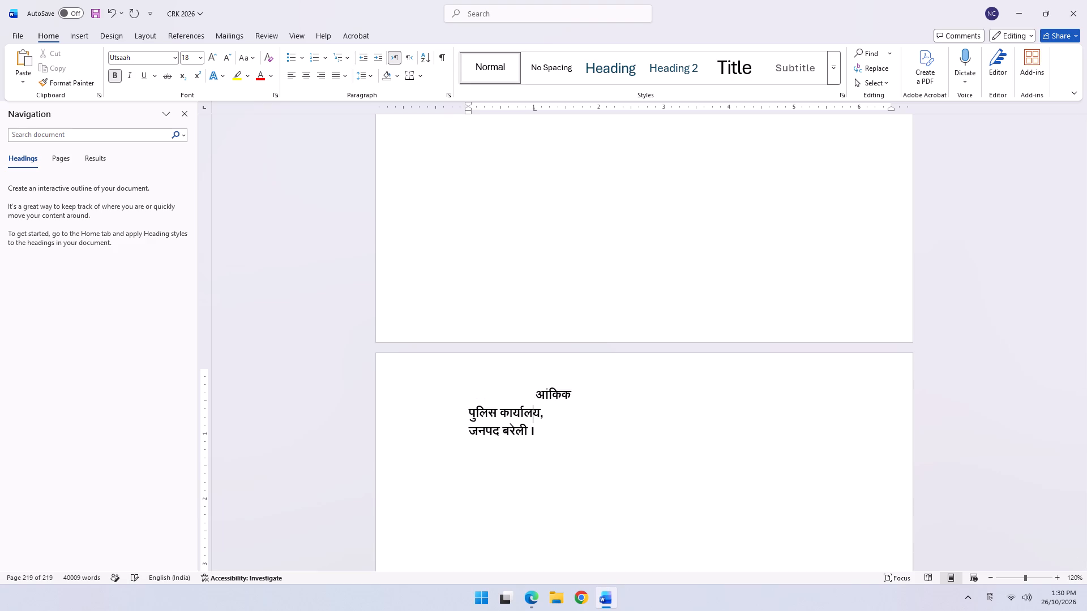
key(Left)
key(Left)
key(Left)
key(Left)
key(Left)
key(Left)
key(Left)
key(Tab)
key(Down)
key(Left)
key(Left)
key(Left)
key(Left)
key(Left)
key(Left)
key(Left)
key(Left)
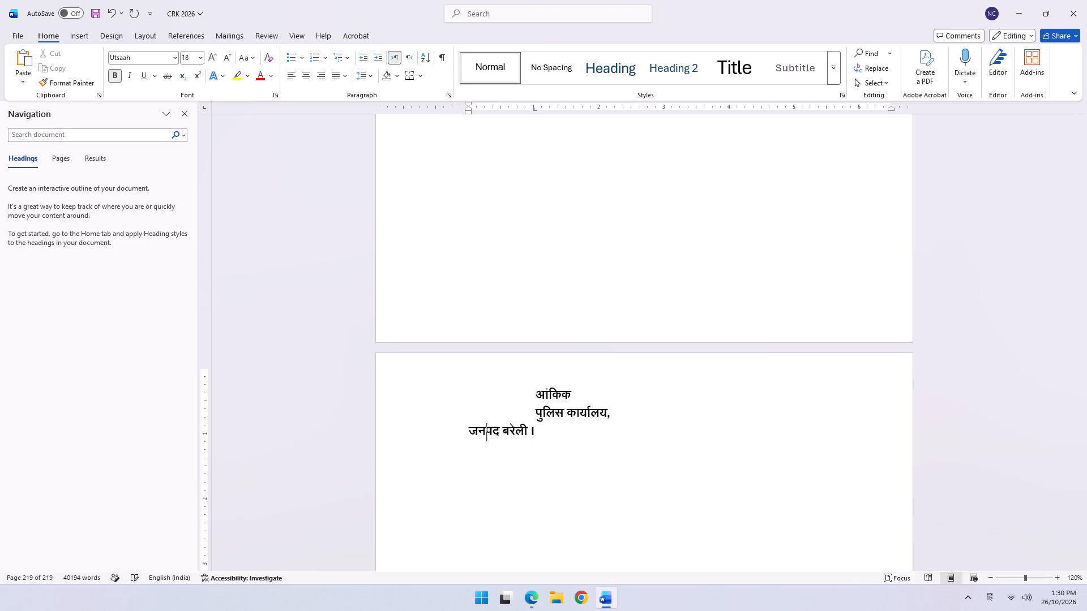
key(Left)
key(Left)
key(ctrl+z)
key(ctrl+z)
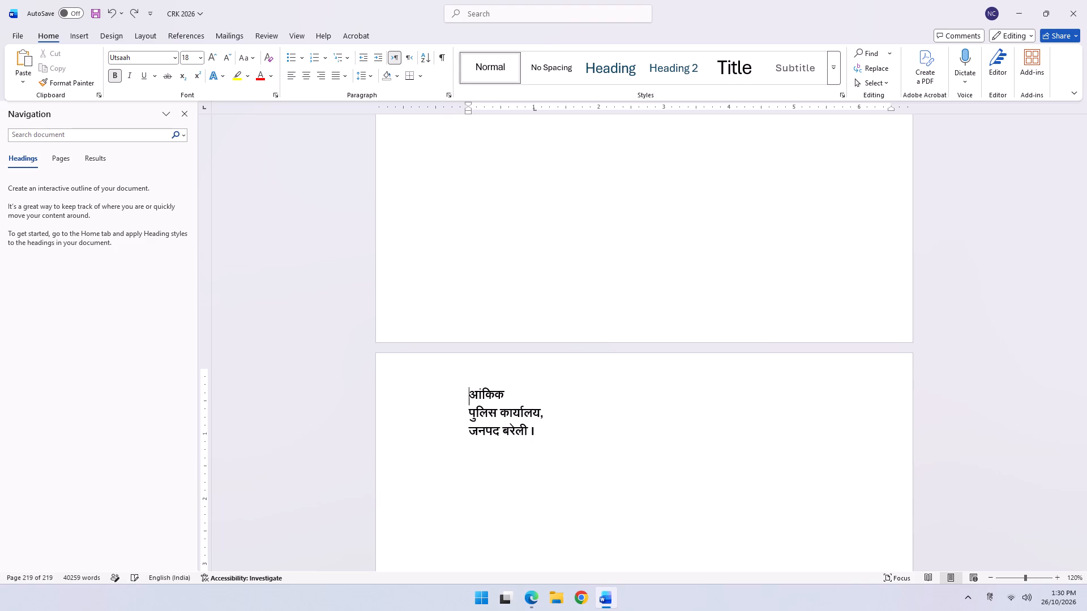
Below the addressee block, begin the body with a tab-indented line reading "कृपया अवगत कराना है कि".
key(Down)
key(Down)
key(Down)
key(Return)
key(BackSpace)
key(Tab)
text(कृॉ)
key(BackSpace)
key(BackSpace)
text(कृपया अवगत कराना है कि)
key(space)
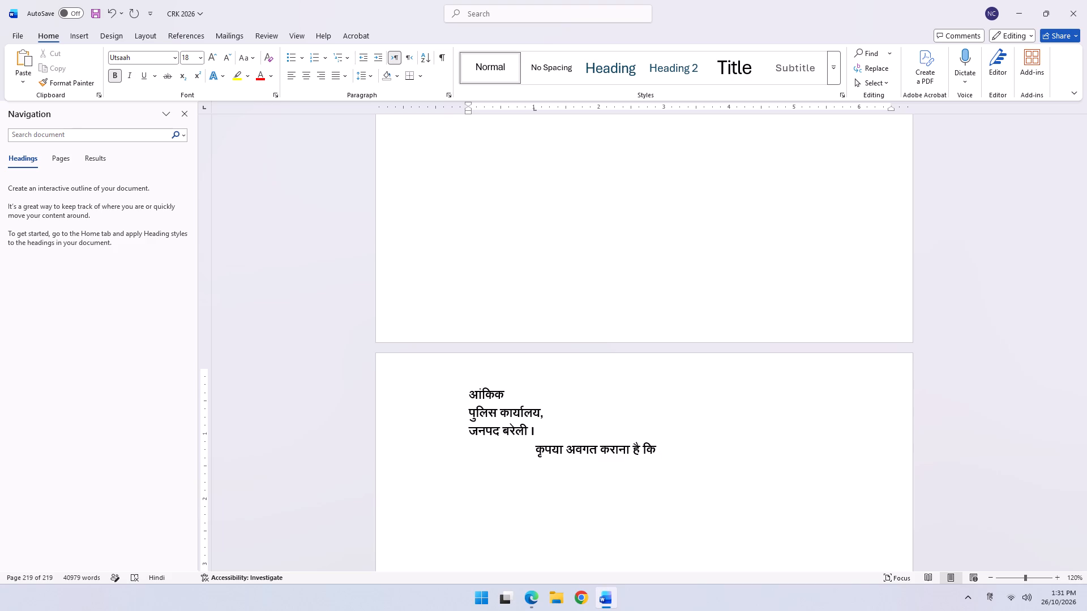
Remove the bold formatting from the opening body line.
drag(526, 453, 688, 450)
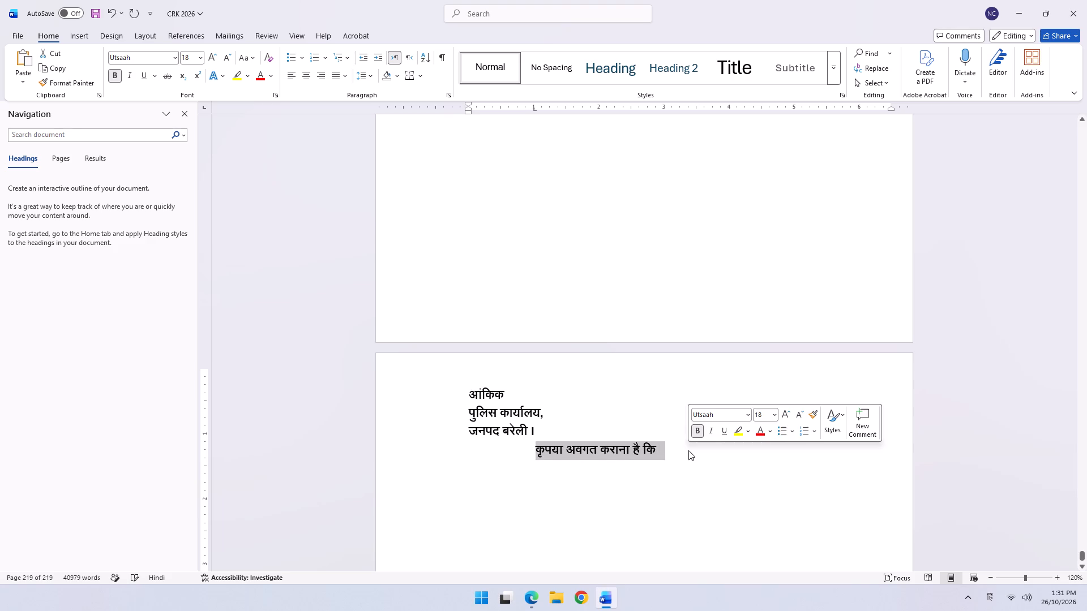
key(ctrl+b)
click(671, 450)
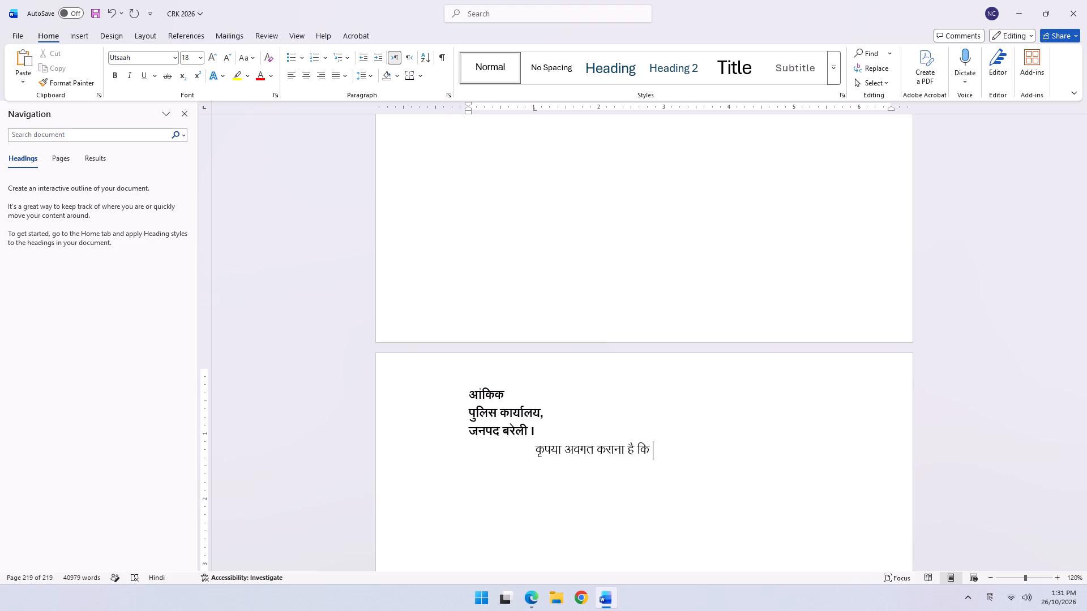
Replace the text after "कृपया" with "गोपनीय व्हाट्सएप्प नम्बर पर प्राप्त आवेदक", followed by the applicant's rank, name and PNO number.
key(BackSpace)
key(BackSpace)
key(BackSpace)
key(BackSpace)
key(BackSpace)
key(BackSpace)
key(BackSpace)
key(BackSpace)
key(BackSpace)
key(BackSpace)
key(BackSpace)
key(BackSpace)
key(BackSpace)
key(BackSpace)
key(BackSpace)
key(BackSpace)
key(BackSpace)
key(BackSpace)
key(space)
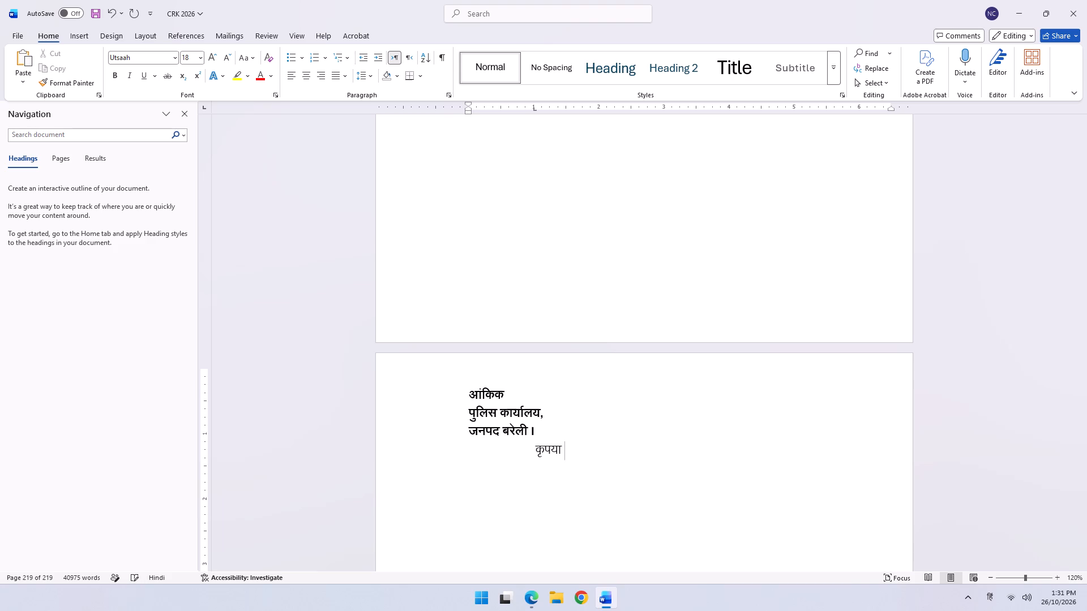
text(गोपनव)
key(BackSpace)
Continue the opening body line after "कृपया" with "गोपनीय व्हाट्सएप्प नम्बर पर प्राप्त".
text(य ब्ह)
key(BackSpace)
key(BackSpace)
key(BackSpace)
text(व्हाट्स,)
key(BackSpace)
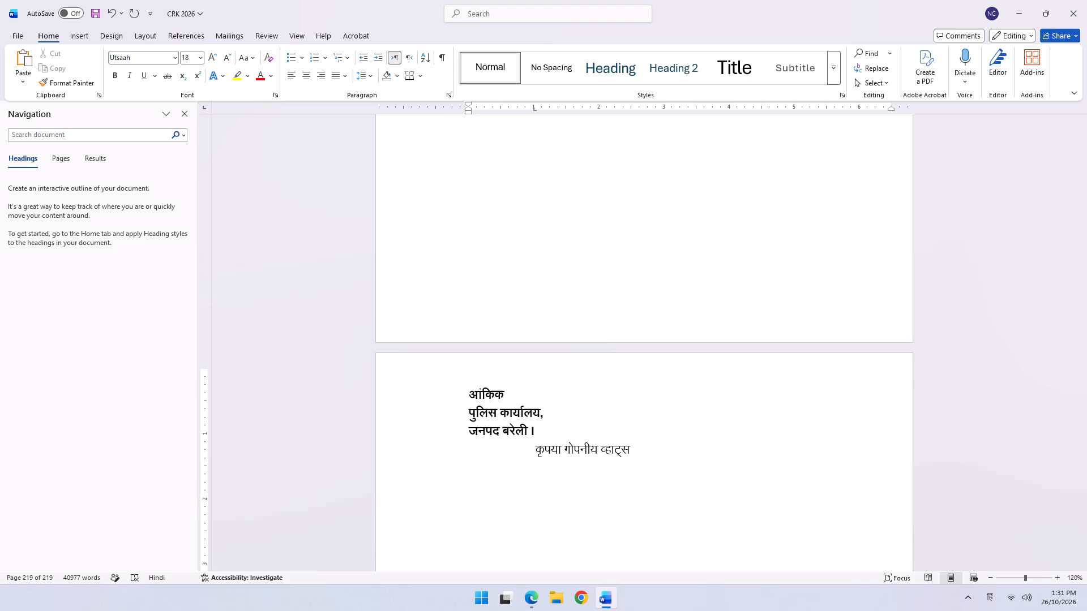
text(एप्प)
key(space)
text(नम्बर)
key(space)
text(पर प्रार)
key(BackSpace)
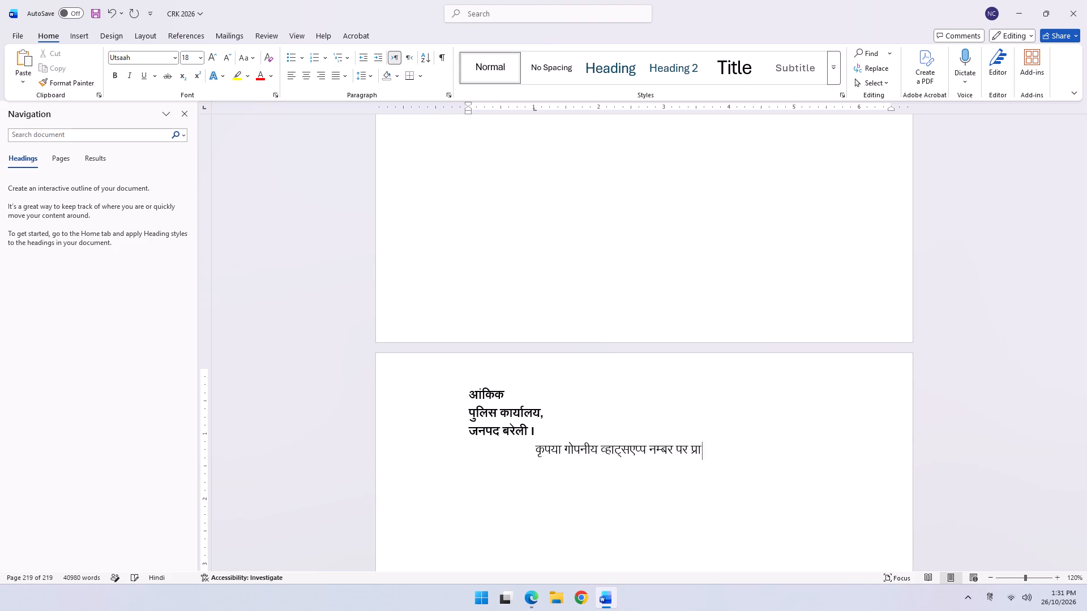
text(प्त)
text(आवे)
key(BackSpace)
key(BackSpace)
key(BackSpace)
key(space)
Add "आवेदक मु0आ0" to the sentence, followed by the applicant's badge number, name and, after a comma, "पीएनओ-" with the PNO number.
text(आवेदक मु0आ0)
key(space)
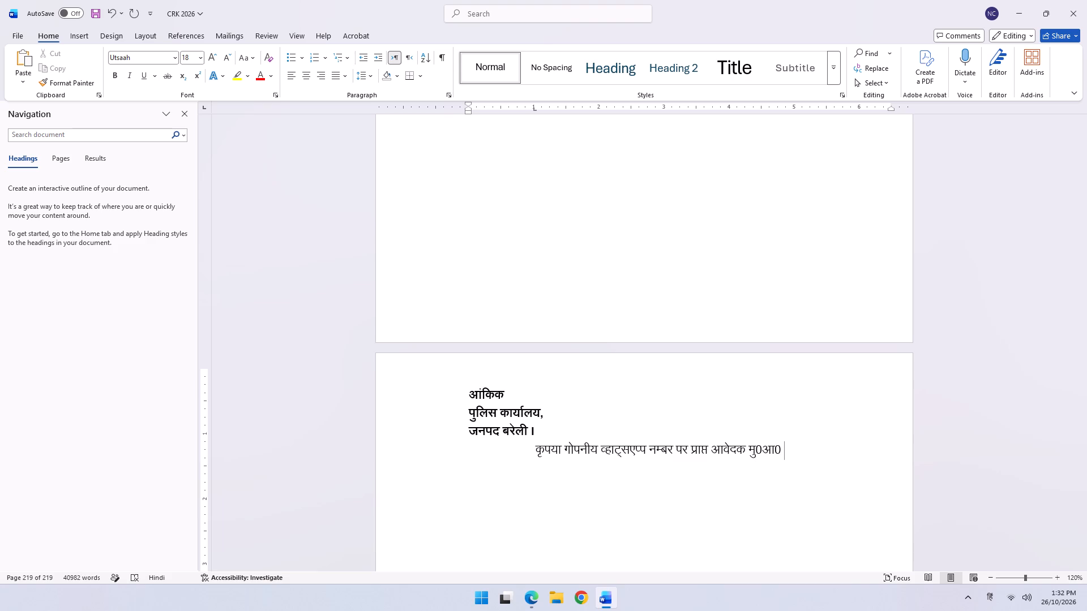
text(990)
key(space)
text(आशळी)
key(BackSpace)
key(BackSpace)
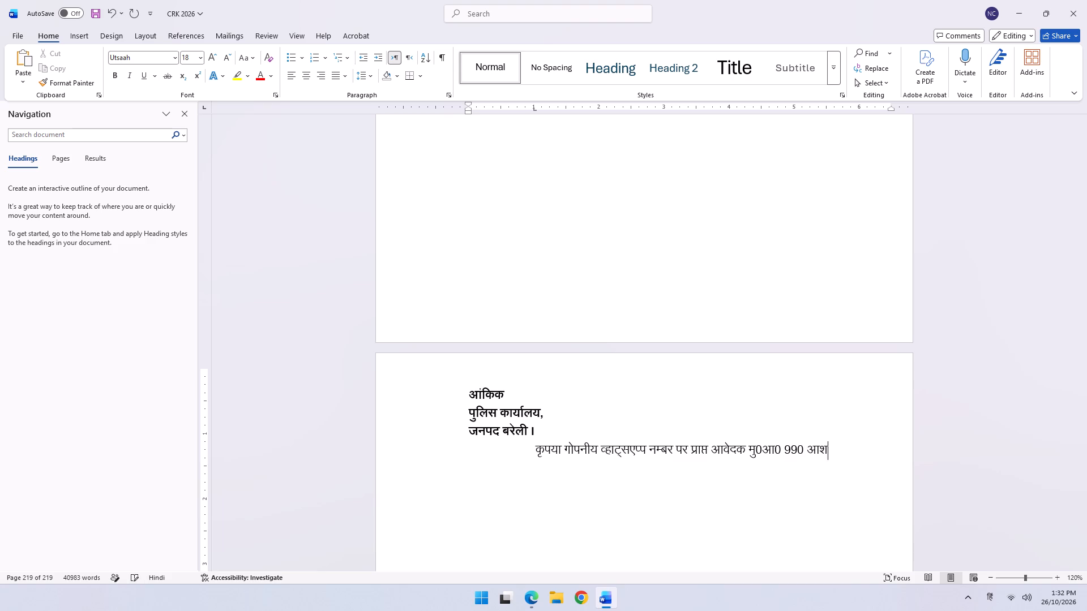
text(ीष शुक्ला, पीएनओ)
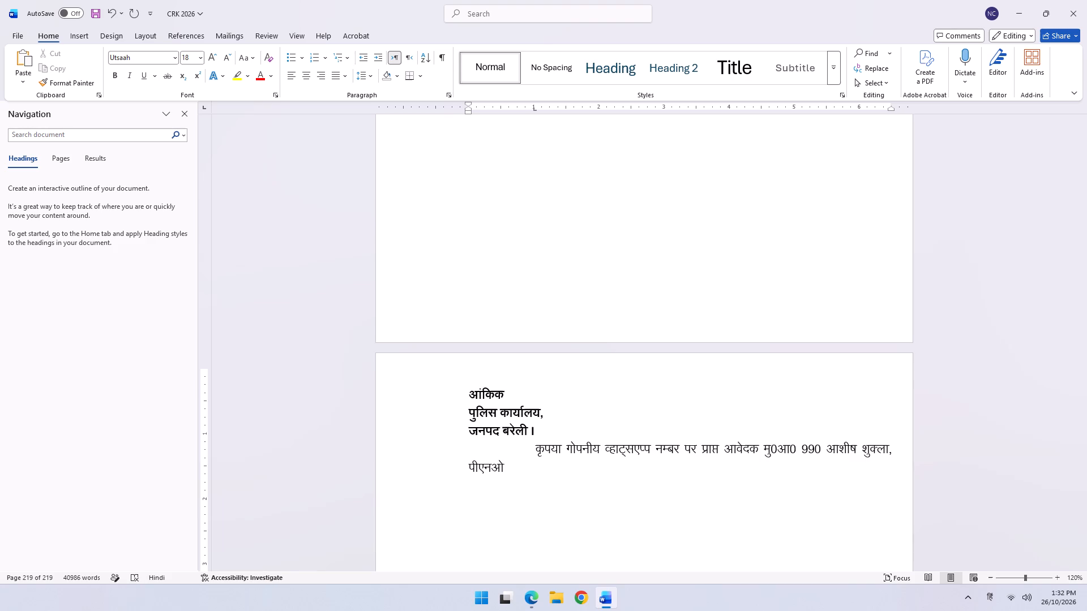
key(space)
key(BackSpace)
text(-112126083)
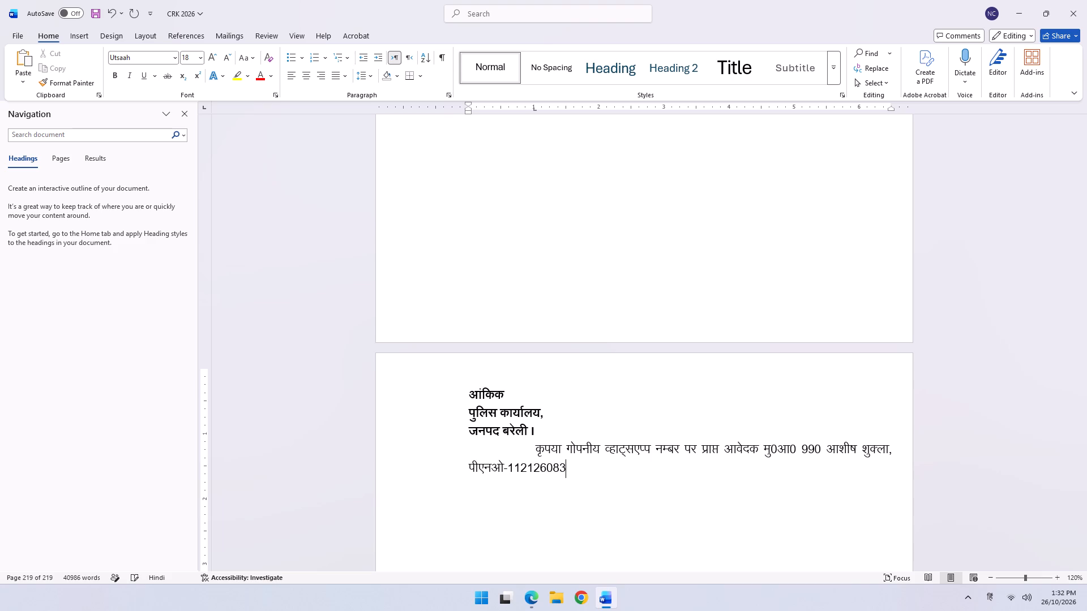
After the PNO number, add a comma and the applicant's current posting, "वर्तमान तैनाती-रिजर्व पुलिस लाइन".
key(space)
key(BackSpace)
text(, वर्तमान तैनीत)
Complete the applicant's current posting as "वर्तमान तैनाती-रिजर्व पुलिस लाइन, जनपद बरेली".
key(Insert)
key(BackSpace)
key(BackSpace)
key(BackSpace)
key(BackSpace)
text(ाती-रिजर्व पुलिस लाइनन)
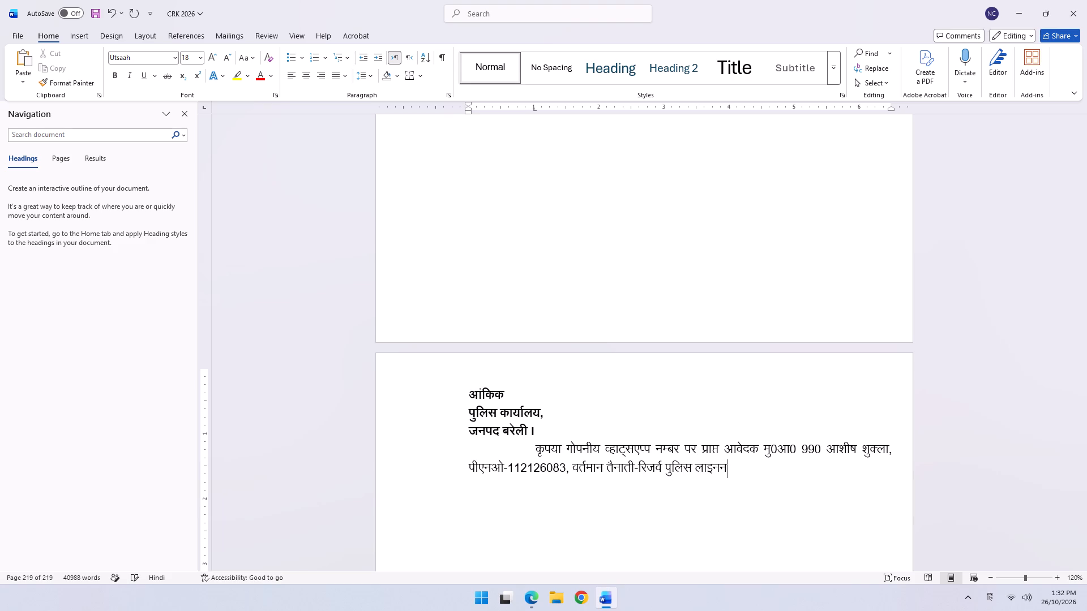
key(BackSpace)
text(, जनपद बरेली)
key(space)
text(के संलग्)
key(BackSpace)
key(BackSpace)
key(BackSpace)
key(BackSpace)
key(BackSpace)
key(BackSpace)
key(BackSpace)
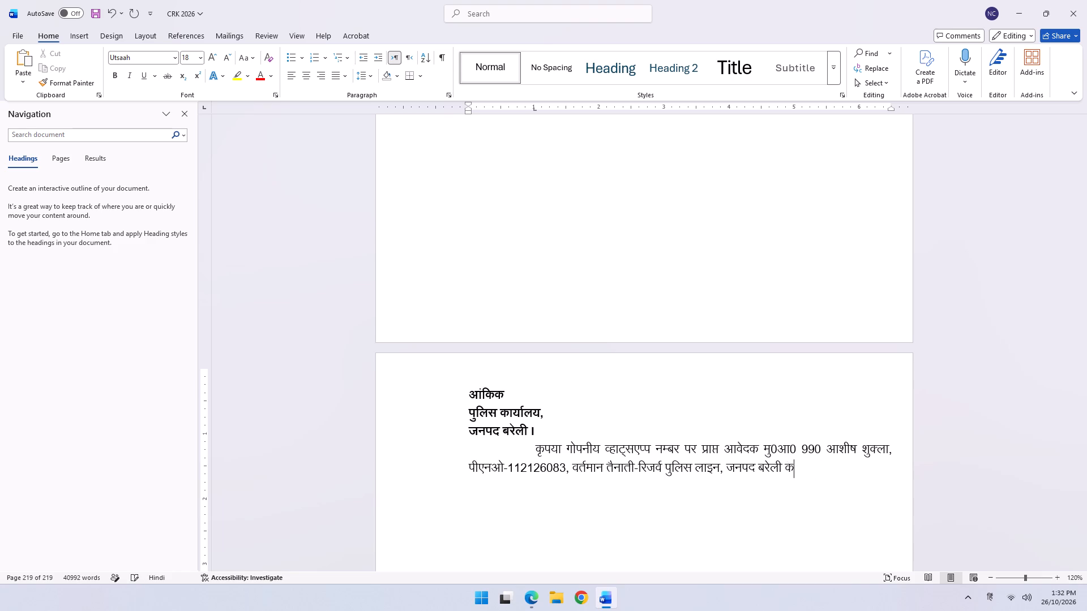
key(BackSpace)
After the applicant's posting, continue the body sentence with "द्वारा शिकायती प्रार्थना पत्र".
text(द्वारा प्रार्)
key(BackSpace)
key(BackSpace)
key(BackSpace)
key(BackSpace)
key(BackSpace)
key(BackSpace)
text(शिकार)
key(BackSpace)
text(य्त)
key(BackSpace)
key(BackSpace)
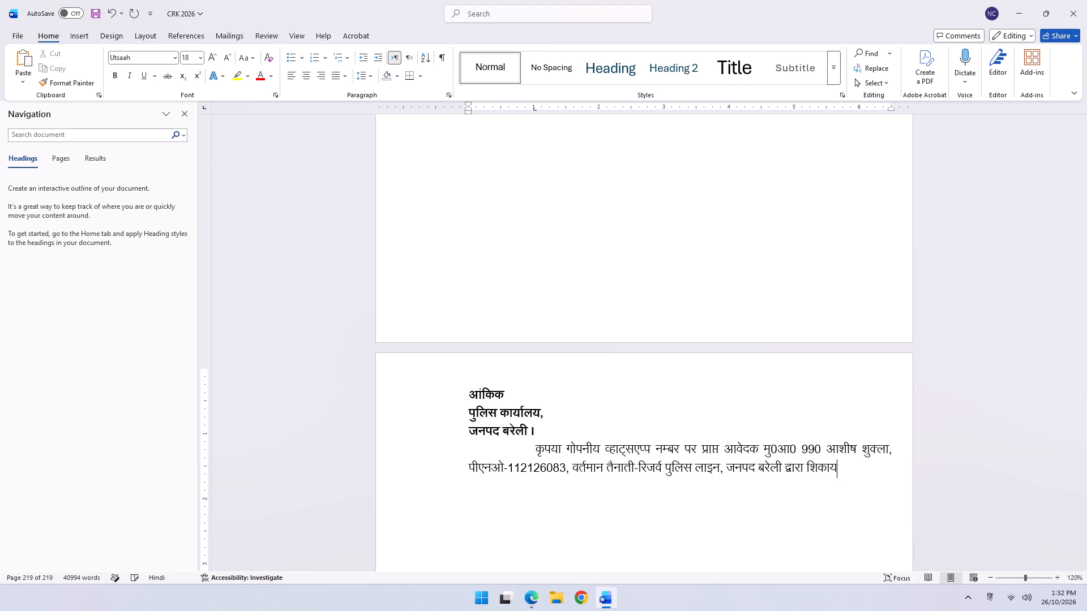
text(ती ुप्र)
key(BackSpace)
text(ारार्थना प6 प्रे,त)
Extend the sentence after "प्रार्थना पत्र" with "प्रेषित करते हुए अवगत कराया है कि".
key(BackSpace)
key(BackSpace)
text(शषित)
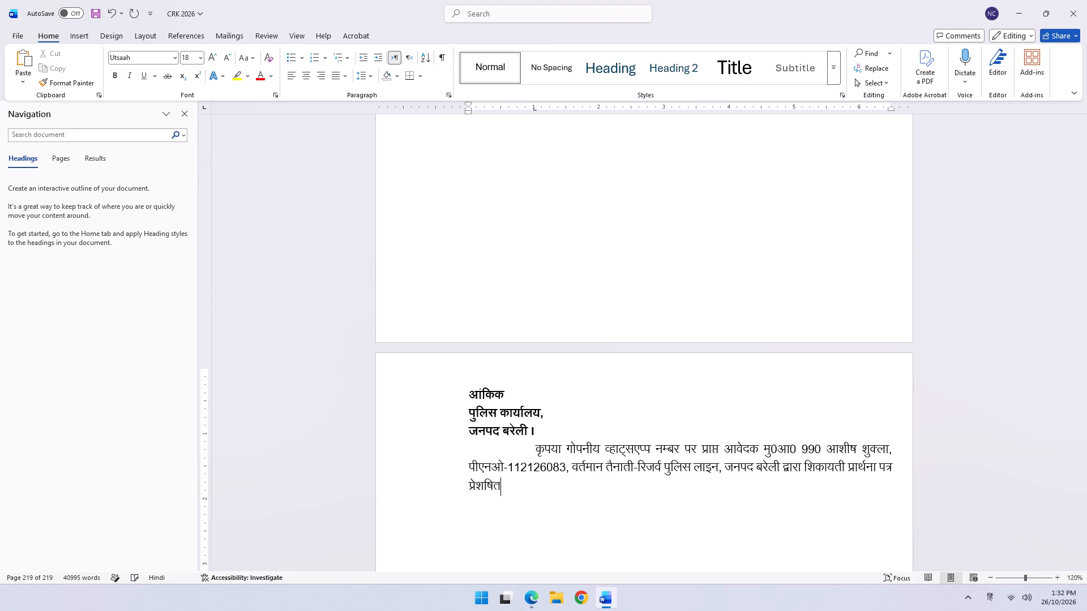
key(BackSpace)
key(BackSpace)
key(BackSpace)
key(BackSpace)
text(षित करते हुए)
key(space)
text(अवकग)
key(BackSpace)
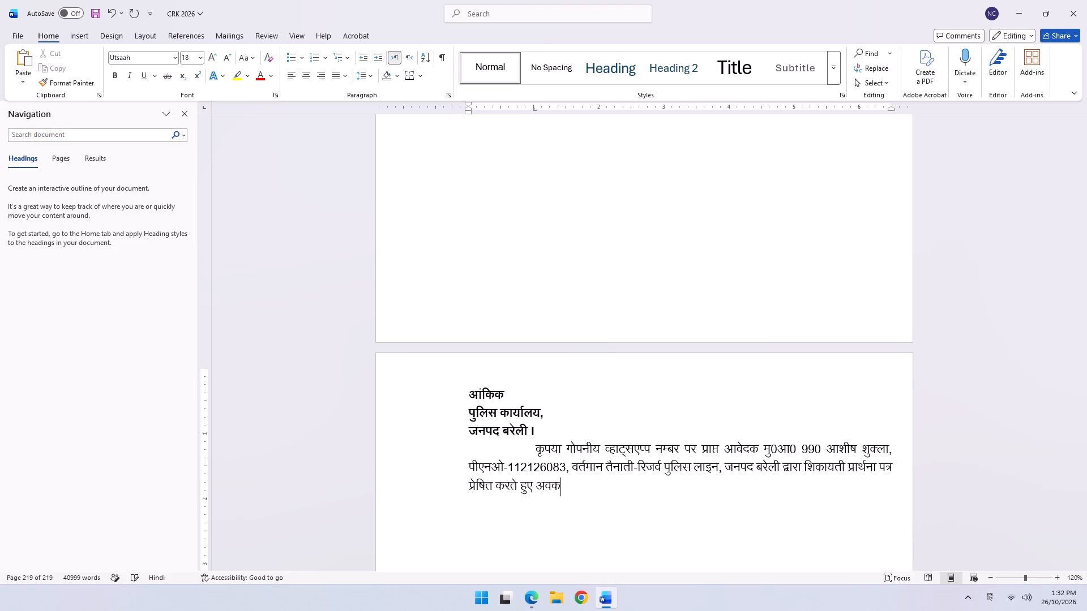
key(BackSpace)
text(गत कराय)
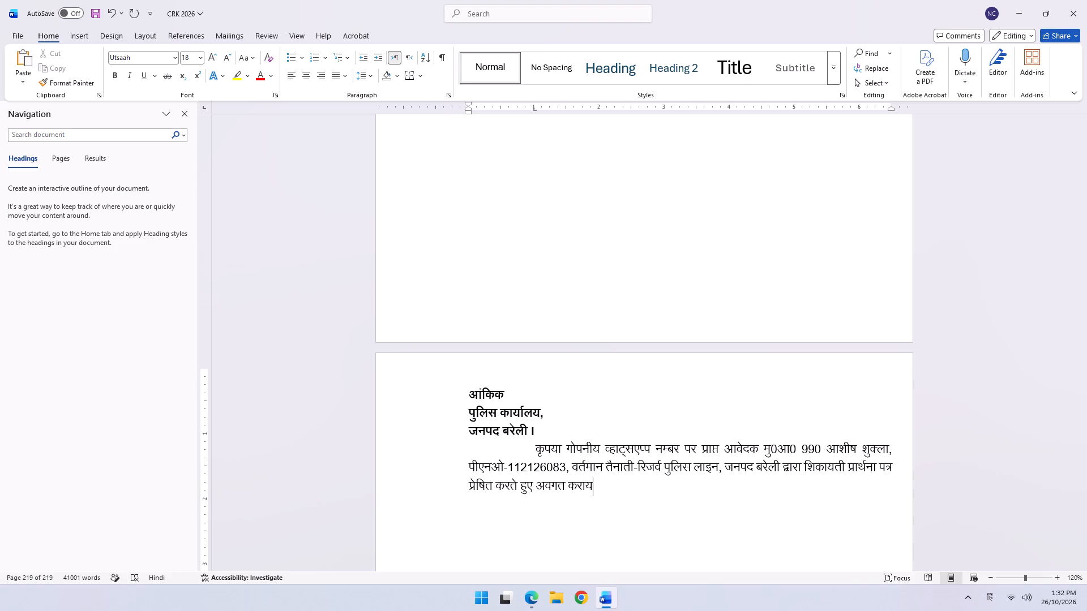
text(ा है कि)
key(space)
Begin the account of the complaint after "अवगत कराया है कि" with the rank abbreviation "मु0आ0".
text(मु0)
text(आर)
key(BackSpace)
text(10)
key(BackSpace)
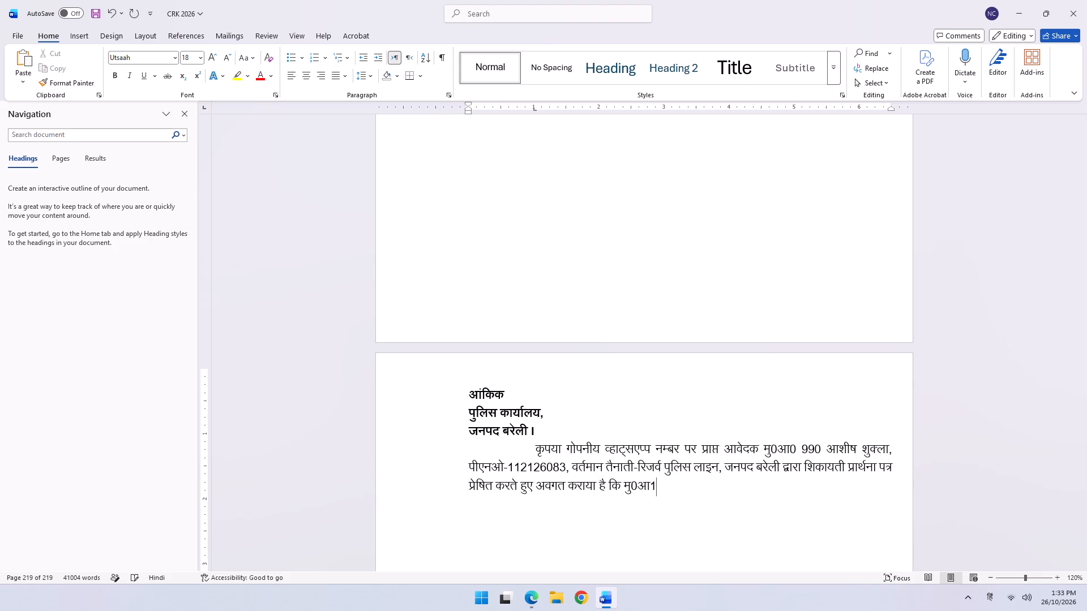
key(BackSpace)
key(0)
Add the transfer date and organisation to the sentence: "दिनांक 19.03.2023 को जनपद बरेली से यूपीपीसीएल".
key(space)
text(दिनांक 190.20223)
key(BackSpace)
key(BackSpace)
key(BackSpace)
key(BackSpace)
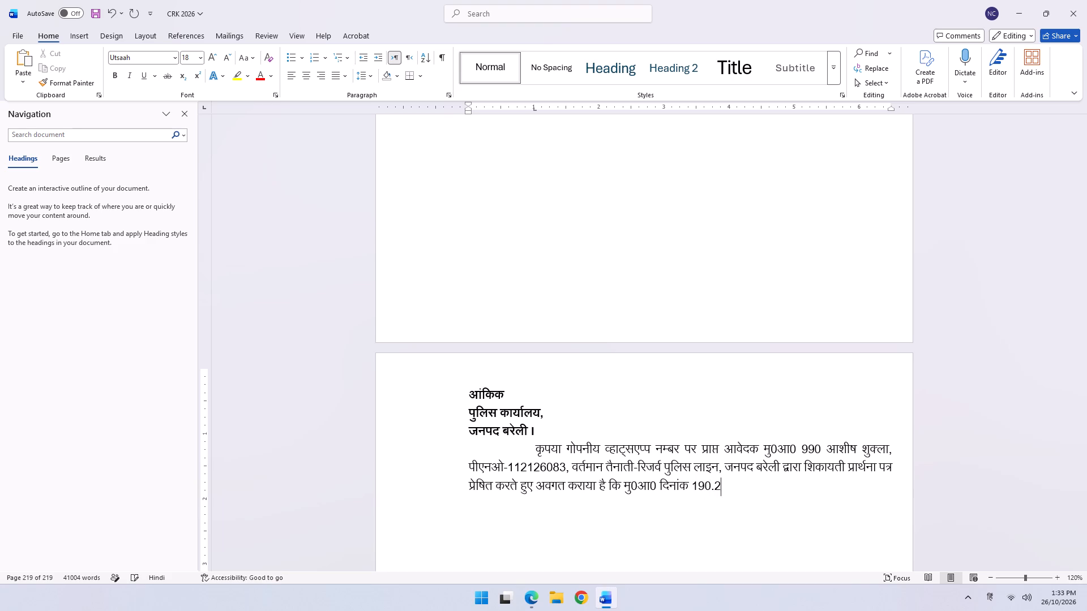
key(BackSpace)
key(BackSpace)
key(BackSpace)
text(.00)
key(BackSpace)
key(BackSpace)
text(03.2023 को जनपद बरेली से यूप)
key(BackSpace)
key(BackSpace)
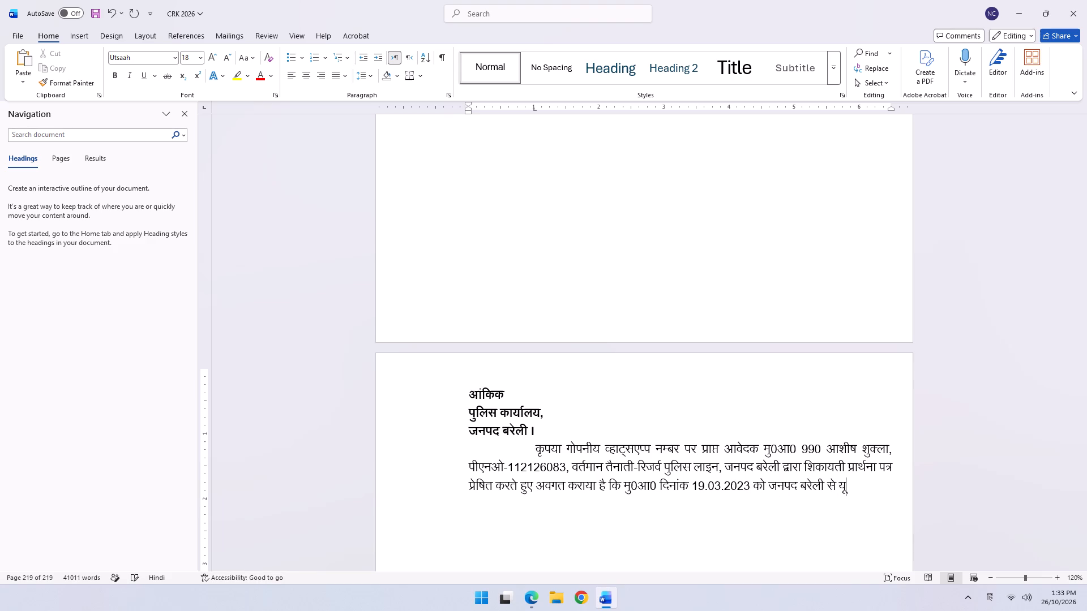
text(पीपी,)
key(BackSpace)
text(सीएल)
key(space)
Finish the deputation sentence with "में प्रतिनियुक्ति पर गया था ।", leaving a space on each side of the danda.
text(में प्रतिनियुक्त प)
key(BackSpace)
key(BackSpace)
text(ि पर गया था।य़)
key(BackSpace)
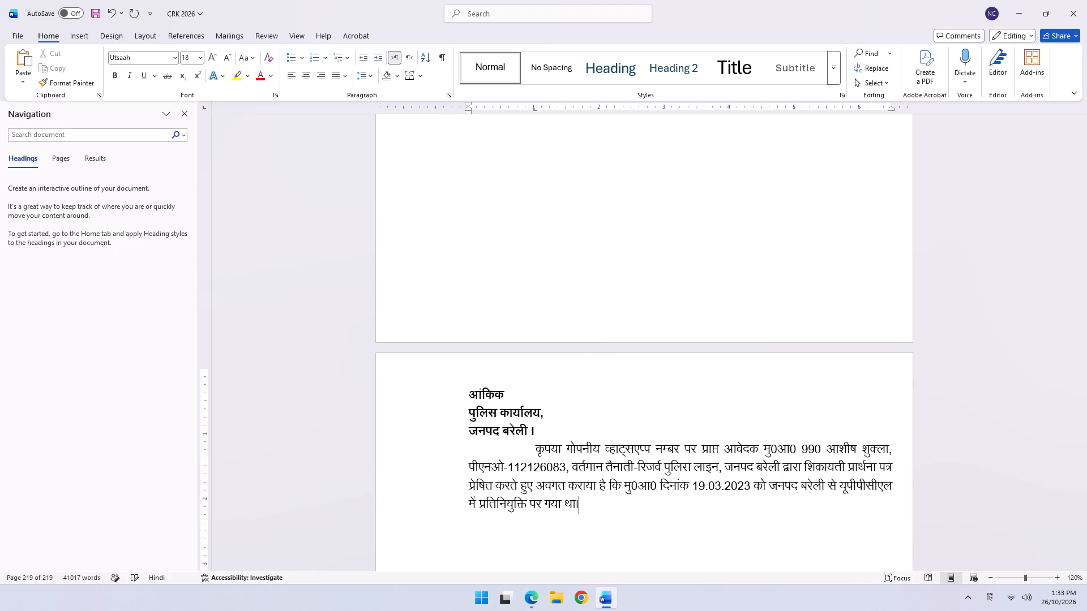
text(।य़)
key(BackSpace)
key(BackSpace)
key(Left)
key(space)
key(Right)
key(space)
Start the following sentence with the issuing authority "अपर पुलिस अधीक्षक, मुख्यालय".
text(अपर पुवलिस)
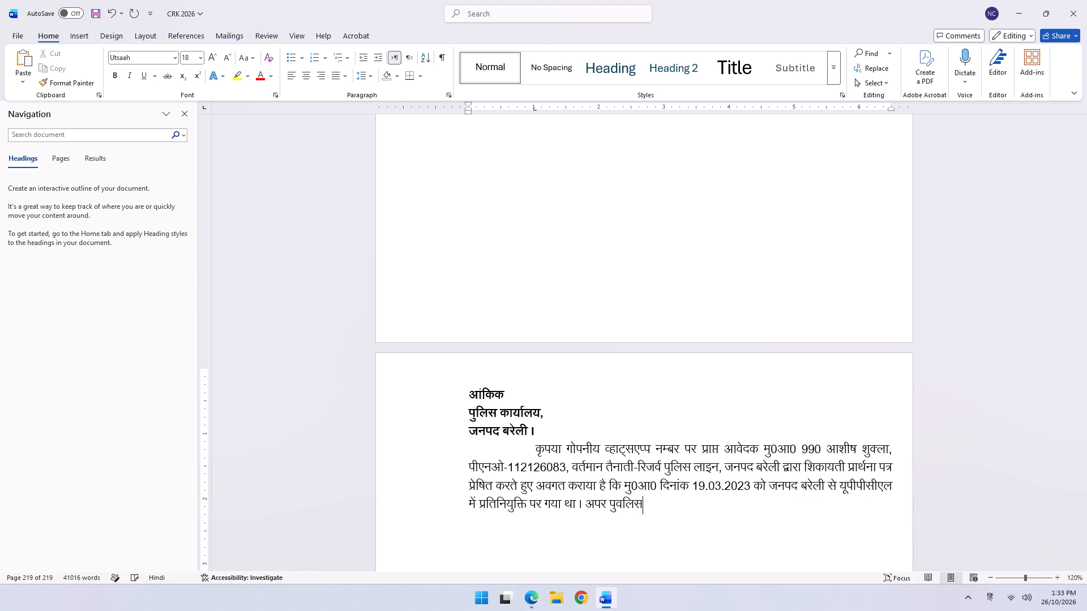
key(BackSpace)
key(BackSpace)
key(BackSpace)
key(BackSpace)
text(लुस)
key(space)
key(BackSpace)
key(BackSpace)
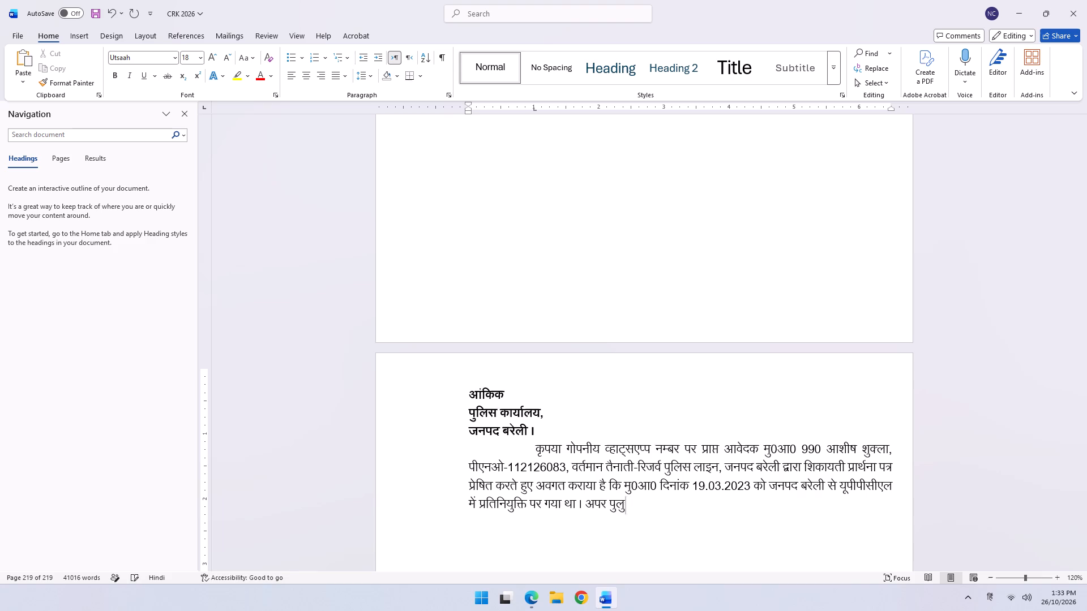
key(BackSpace)
text(िस अधी7क,)
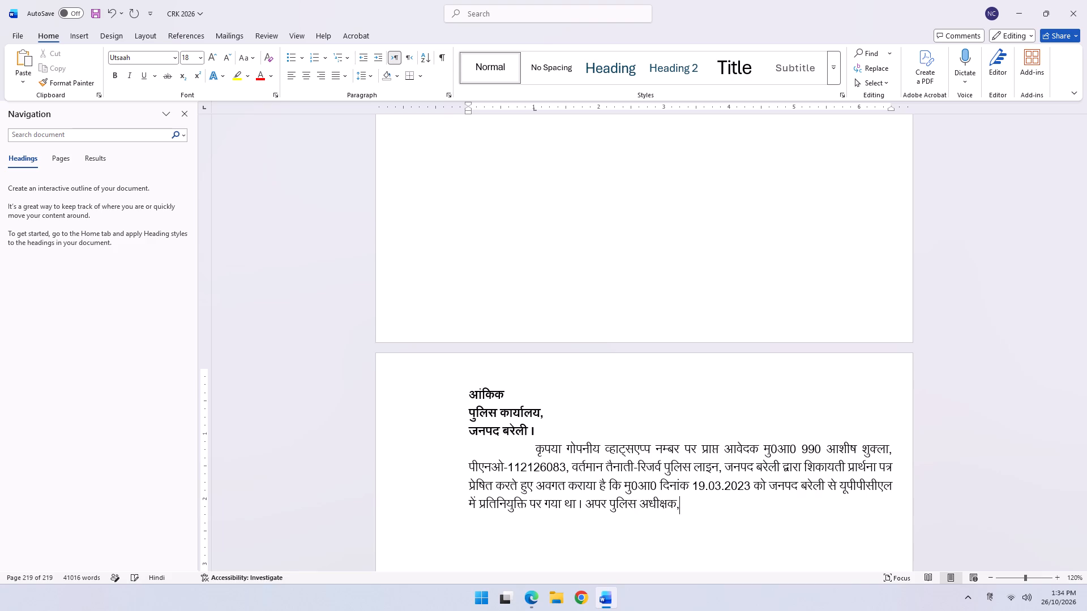
key(space)
text(मुख्यालय)
Extend the issuing authority's designation with "नि0 पुलिस अधीक्षक (प्रथम)".
key(space)
text(नि0 पु)
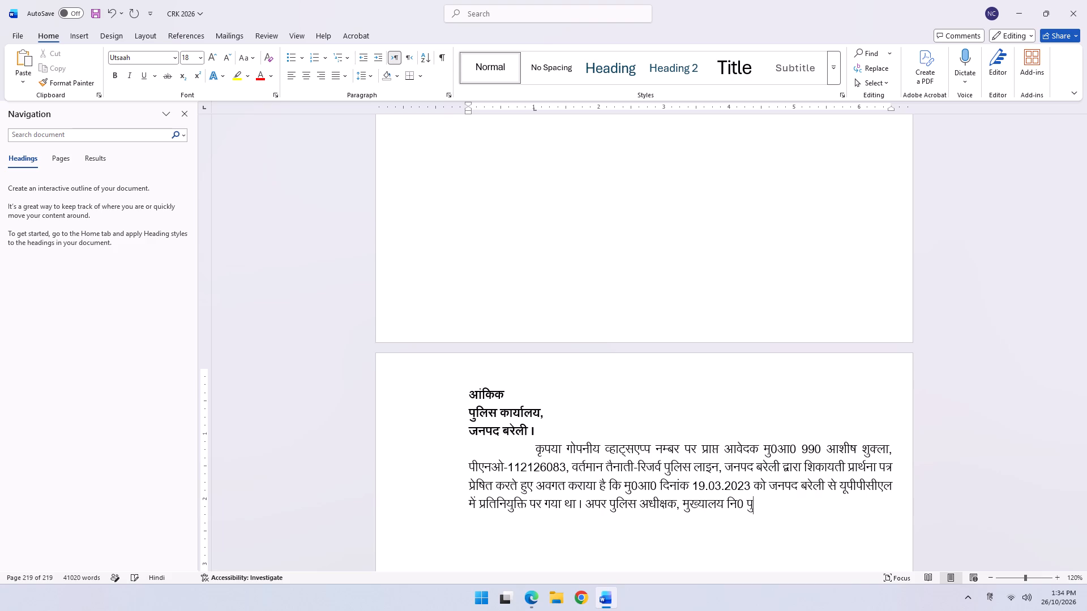
text(लिस अघधी)
key(BackSpace)
key(BackSpace)
key(BackSpace)
text(धझी)
key(BackSpace)
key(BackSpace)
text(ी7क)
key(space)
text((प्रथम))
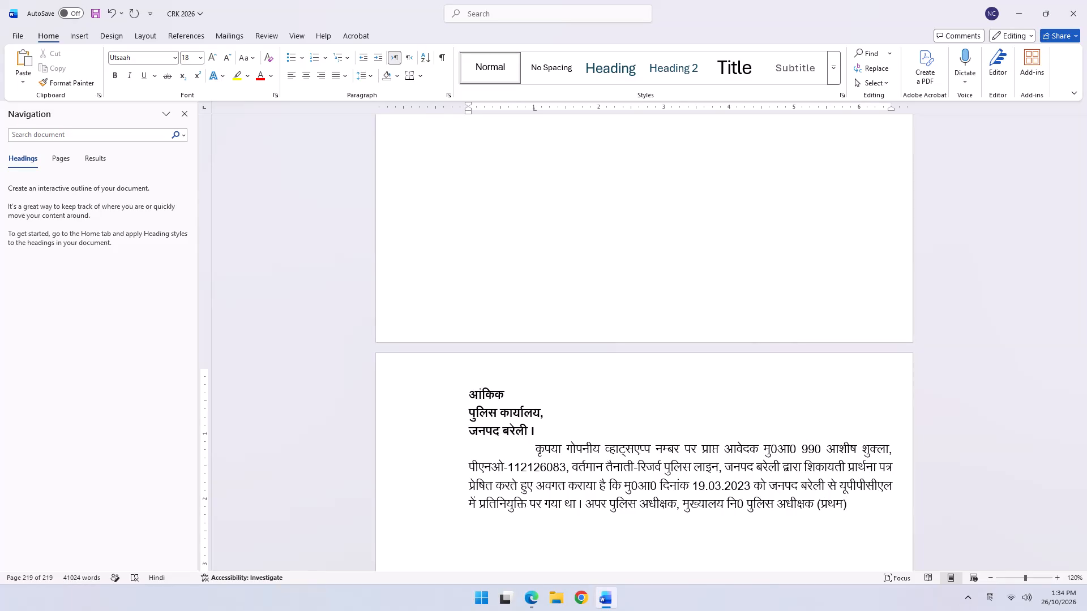
Add the authority's office and introduce the order reference: "उ0प्र0पा0का0लि0 शक्ति भवन लखनऊ के आदेश पत्र संख्या-".
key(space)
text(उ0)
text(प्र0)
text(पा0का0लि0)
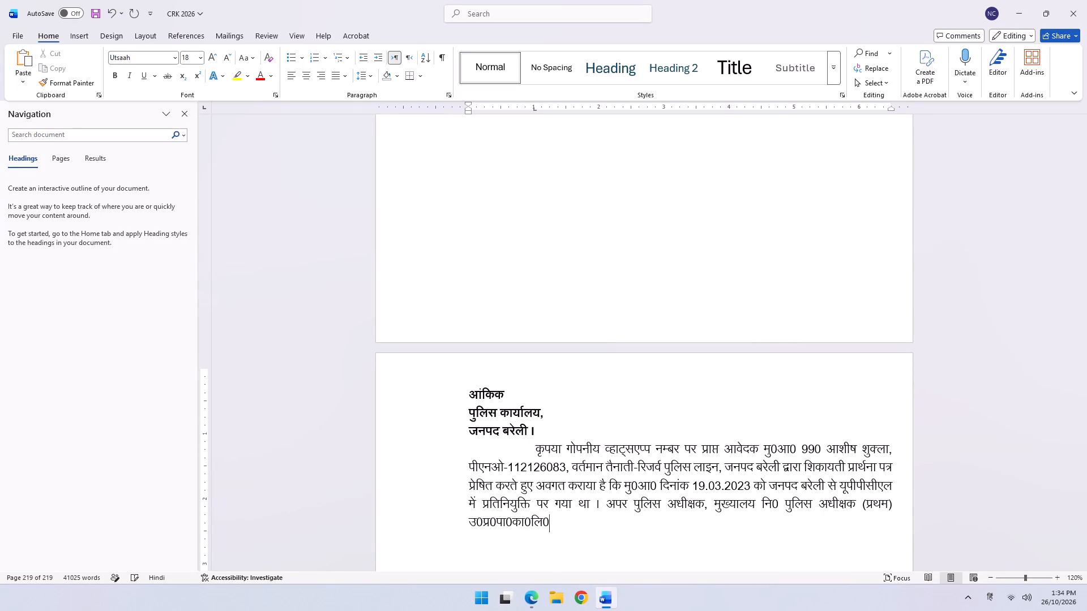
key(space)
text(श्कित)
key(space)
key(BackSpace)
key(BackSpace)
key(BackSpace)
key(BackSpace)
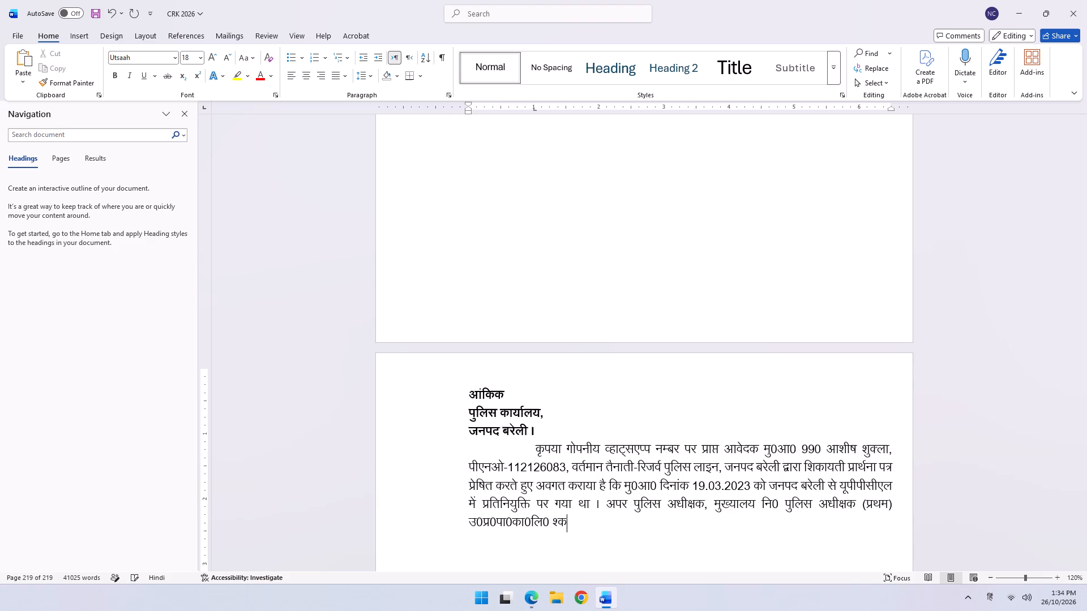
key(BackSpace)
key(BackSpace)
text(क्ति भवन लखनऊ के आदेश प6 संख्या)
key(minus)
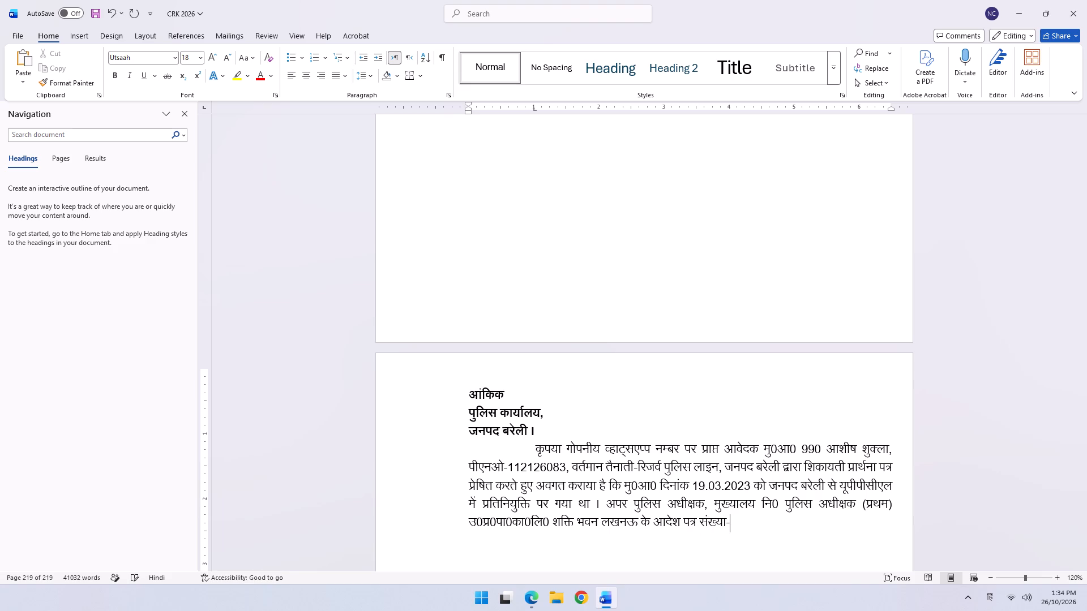
Enter the order letter's number and date as "पा0का0नि0(स)-06/2023-2026 दिनांक 31.10.2025".
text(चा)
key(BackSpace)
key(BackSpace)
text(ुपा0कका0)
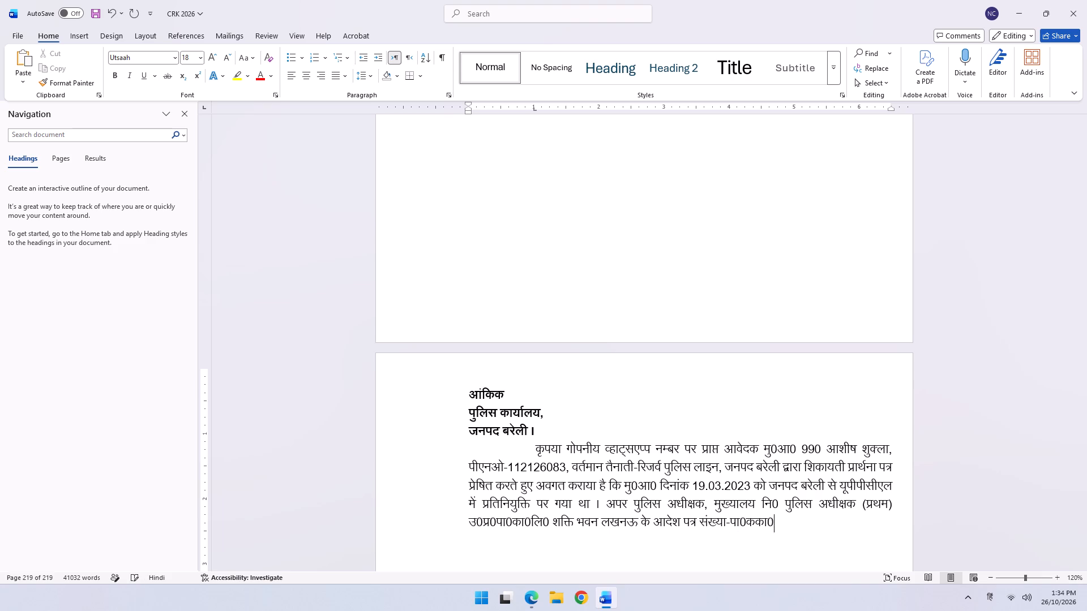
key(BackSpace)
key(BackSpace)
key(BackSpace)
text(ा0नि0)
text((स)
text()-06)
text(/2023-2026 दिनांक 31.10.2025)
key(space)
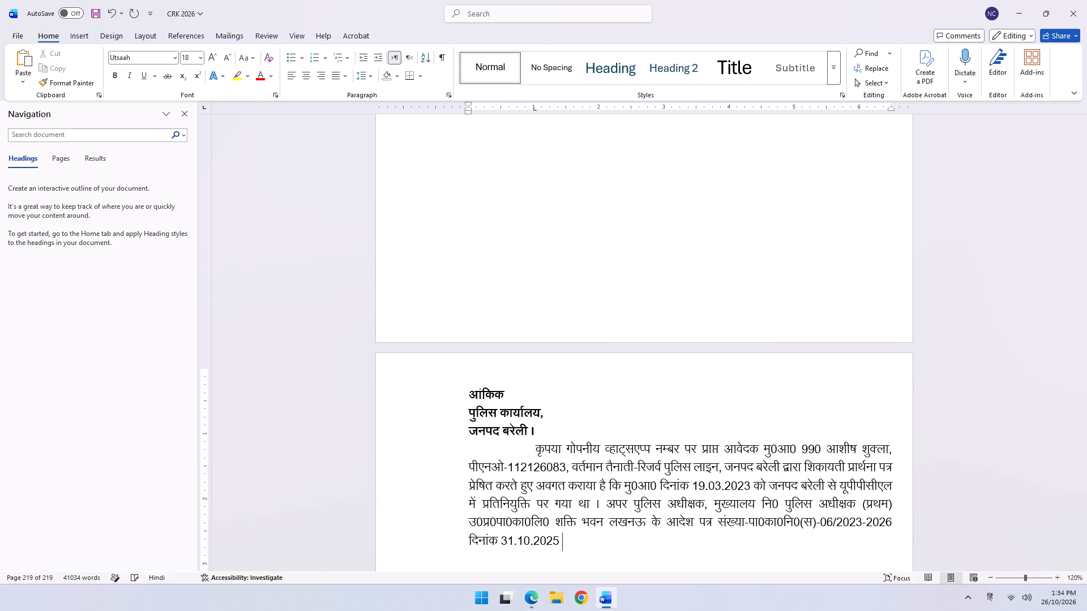
Continue after the order date with "को प्रतिनियुक्ति अवधि पूर्ण".
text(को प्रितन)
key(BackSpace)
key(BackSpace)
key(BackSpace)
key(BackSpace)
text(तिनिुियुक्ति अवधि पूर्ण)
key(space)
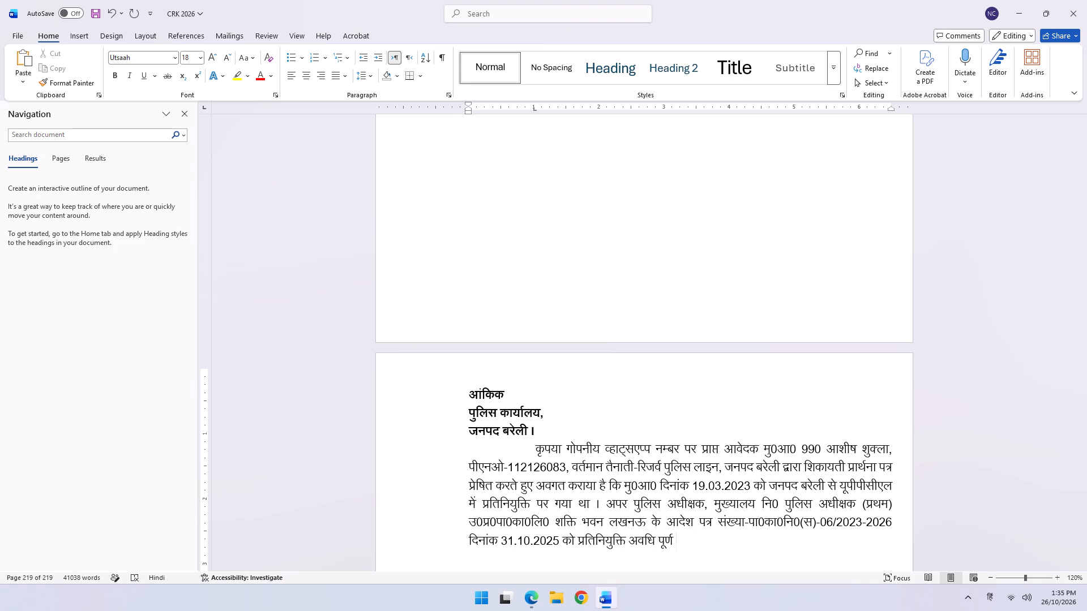
Finish the return-from-deputation sentence with "कर गहन जनपद वापस आया ।", leaving a space on each side of the danda.
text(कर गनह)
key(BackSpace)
key(BackSpace)
text(हन जनपद)
key(space)
text(वापस आया।)
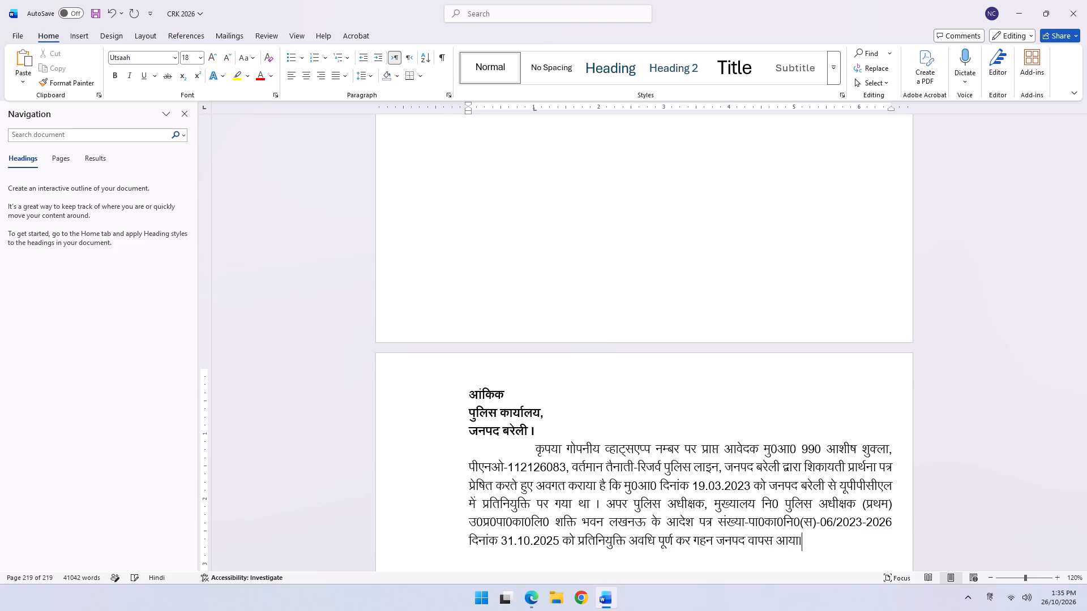
key(Down)
key(Left)
key(space)
key(Left)
key(Left)
key(space)
key(Right)
key(space)
Begin a new sentence reading "प्रतिनियुक्ति के अवधि के दौरान चरित्र पंजिका".
text(प्रतिनियुक्त)
key(space)
key(BackSpace)
text(ि के अवधि)
key(space)
text(के ौर)
key(BackSpace)
key(BackSpace)
key(space)
text(दौन)
key(BackSpace)
text(रान चरि6 पंदजि)
key(BackSpace)
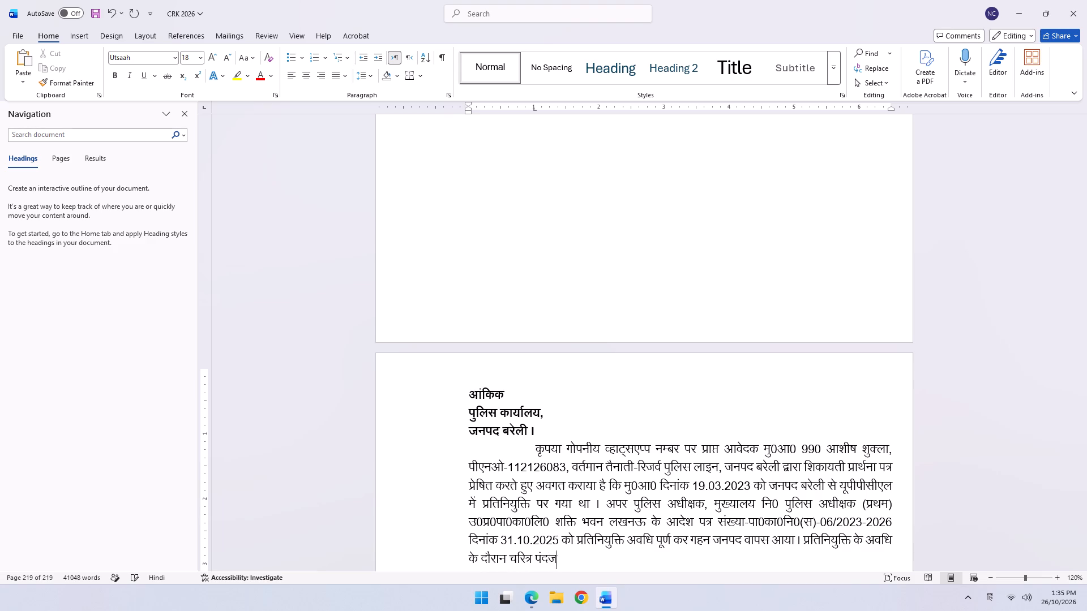
key(BackSpace)
key(BackSpace)
text(जिका)
key(space)
Continue the character-roll sentence after "चरित्र पंजिका" with "उपलब्ध न होने के कराण मुख्य आरक्षी".
text(उपलब्ध न हनोक)
key(BackSpace)
key(BackSpace)
key(BackSpace)
text(ोने के कराण)
key(space)
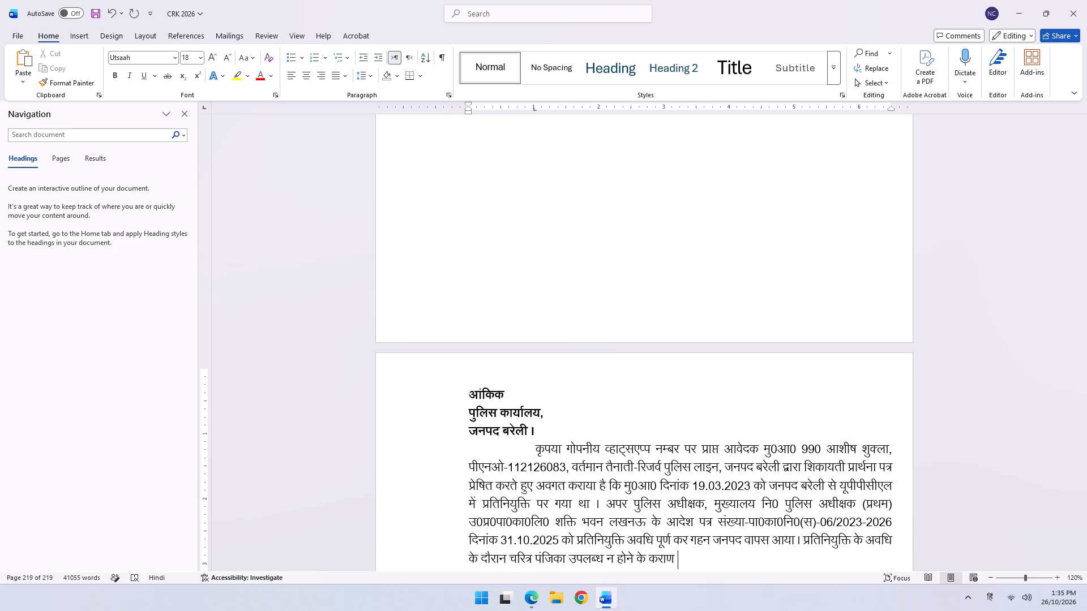
text(मुख्य ार7)
key(BackSpace)
key(BackSpace)
key(BackSpace)
key(BackSpace)
text(आर7ी)
key(space)
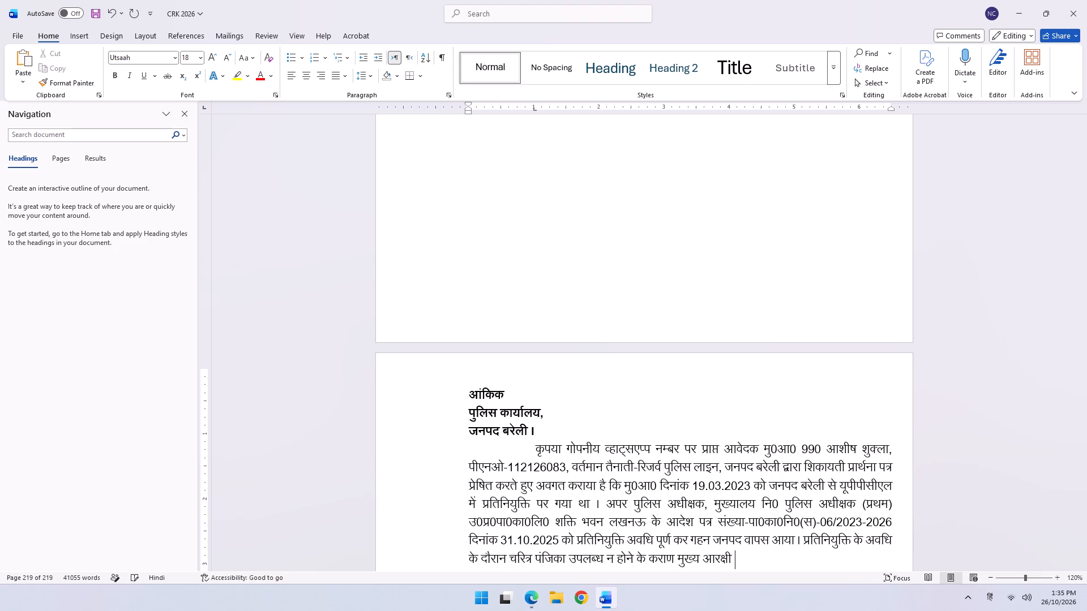
Continue the sentence after "मुख्य आरक्षी" with "को प्रतिनियुक्त के दौरान".
text(को प्रतिनियुक्त के दौ)
key(Tab)
text(रा)
key(BackSpace)
key(BackSpace)
key(BackSpace)
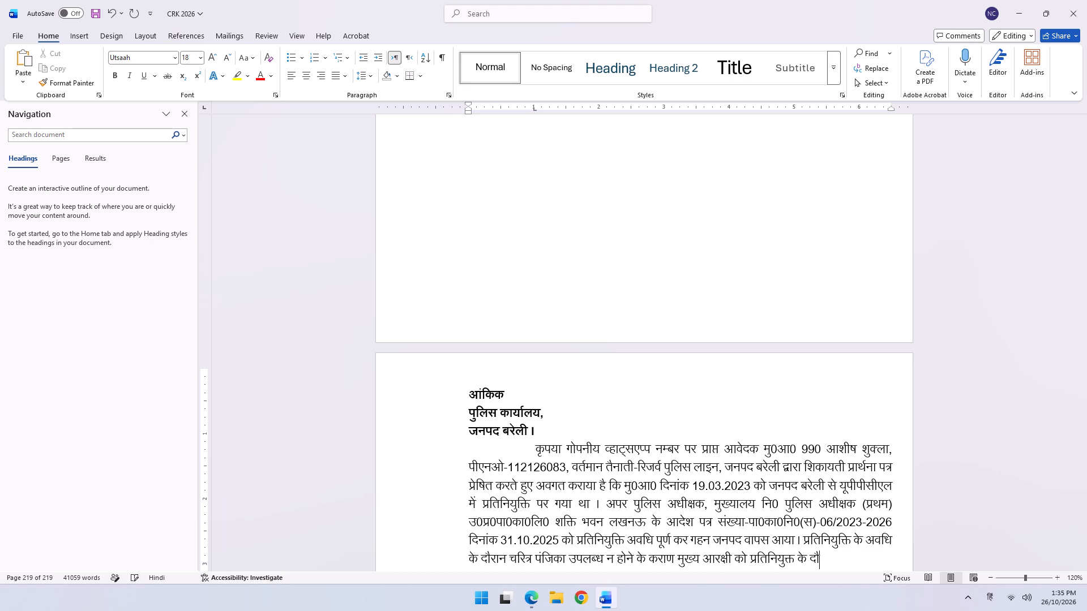
text(रान)
key(space)
Finish the sentence with "अतिरिक्त वेतन कम प्राप्त हुआ ।", leaving a space on each side of the danda.
text(अतिरिक्त वेतन कम प्राप्र)
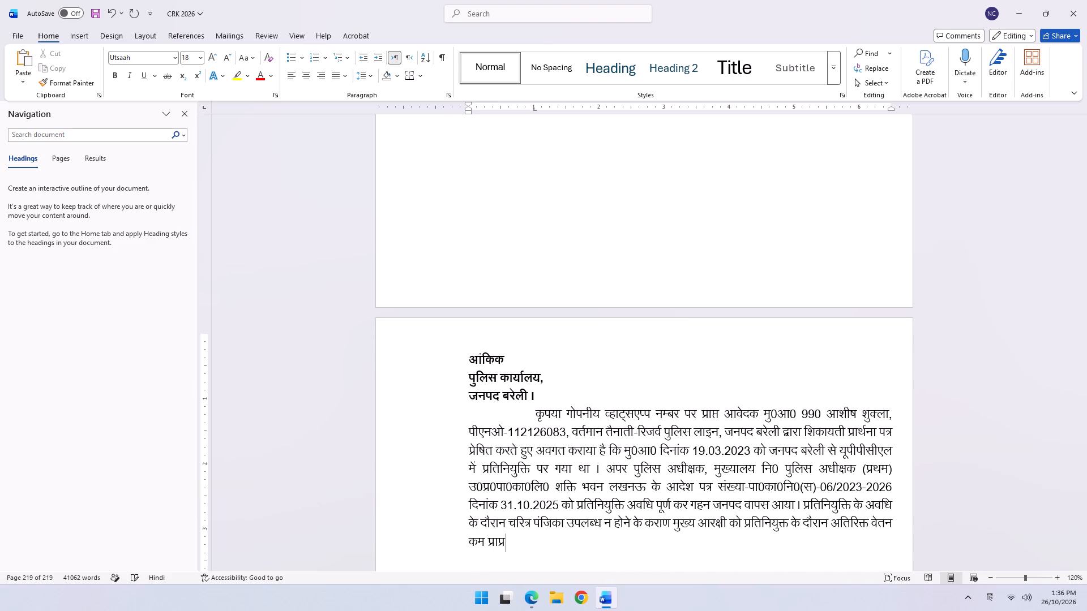
key(BackSpace)
key(BackSpace)
text(्त हुआ।)
key(Left)
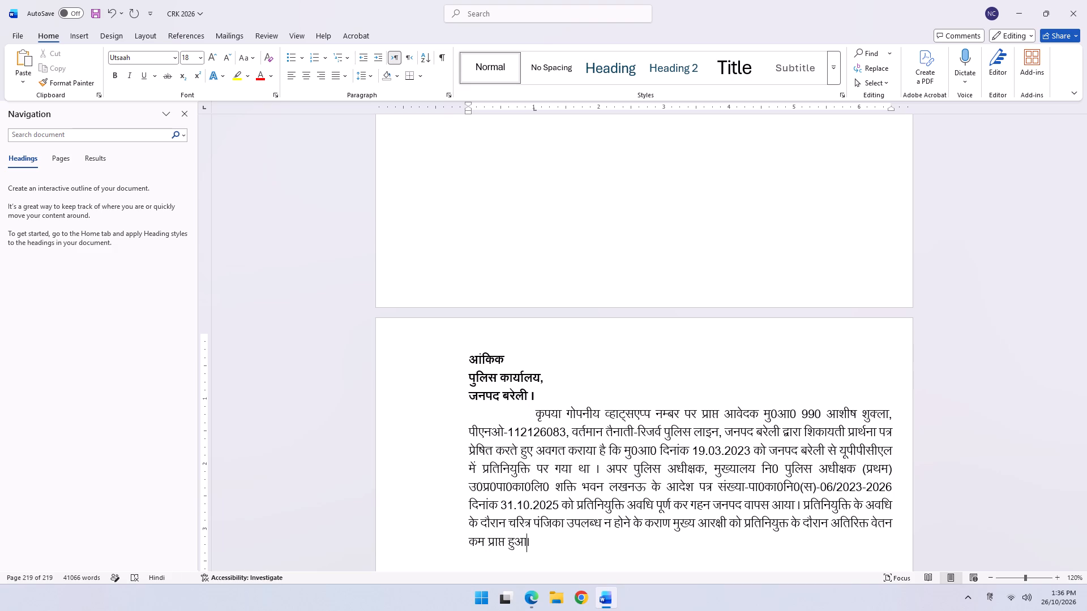
key(space)
key(Right)
key(space)
Begin a new sentence reading "उक्त प्रकरण में मुख्य आरक्षी के".
text(उक्त प्रकरण में मुकअय)
key(space)
key(BackSpace)
key(BackSpace)
key(BackSpace)
key(BackSpace)
text(ख्य आर7ी के)
key(space)
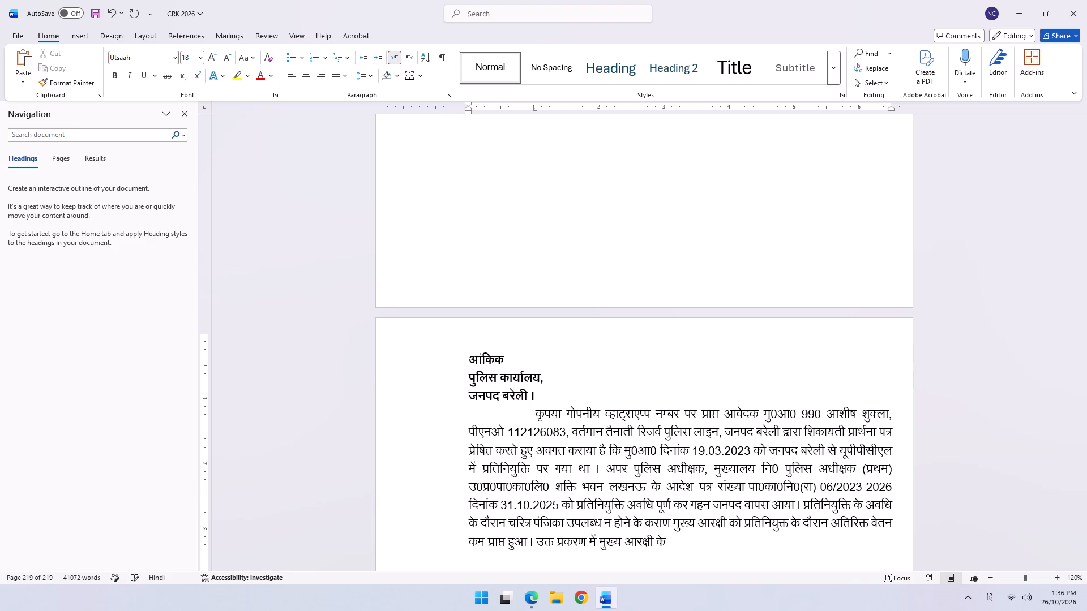
Continue the new sentence with "प्रार्थनापत्र के आलोक में", writing "प्रार्थनापत्र" as one word.
text(प्रार्थना प6)
key(space)
text(पर)
key(space)
key(BackSpace)
key(BackSpace)
key(BackSpace)
key(BackSpace)
key(BackSpace)
key(BackSpace)
key(BackSpace)
key(BackSpace)
key(BackSpace)
key(BackSpace)
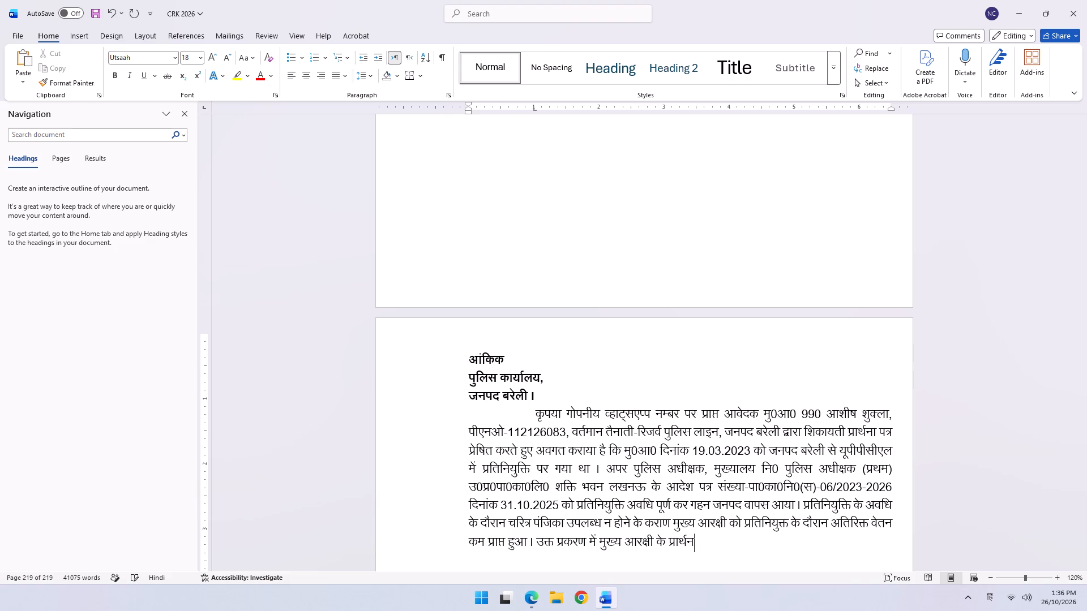
text(ाप6 के आलोक म)
key(BackSpace)
text(में)
key(space)
Introduce this office's letter reference with "इस कार्यालय के पत्र संख्या-".
text(इस कार्यालय के प6 संक्या)
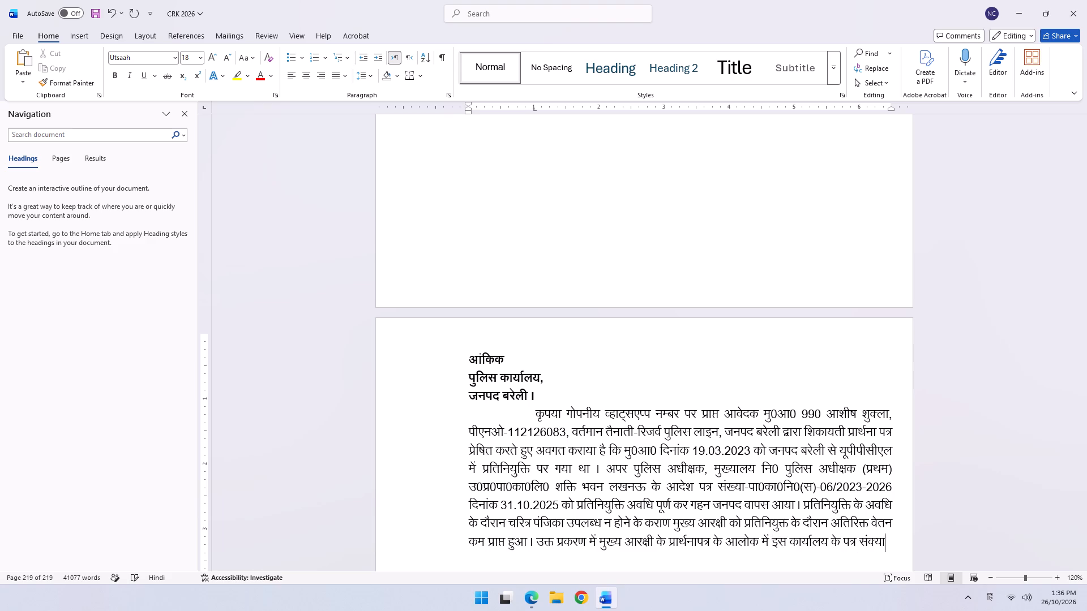
key(BackSpace)
key(BackSpace)
key(BackSpace)
key(BackSpace)
text(ख्या-)
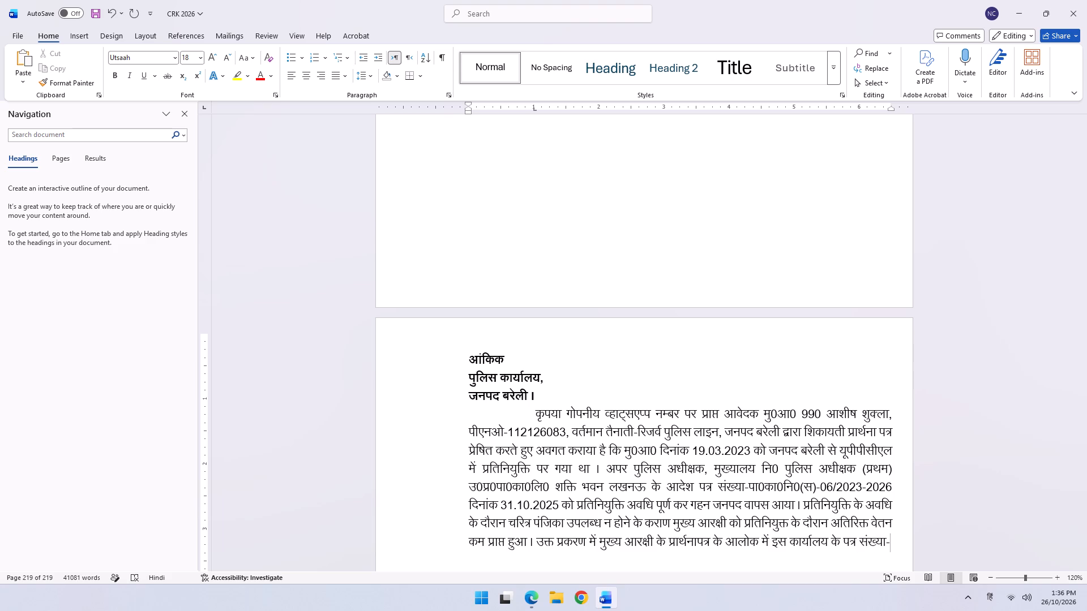
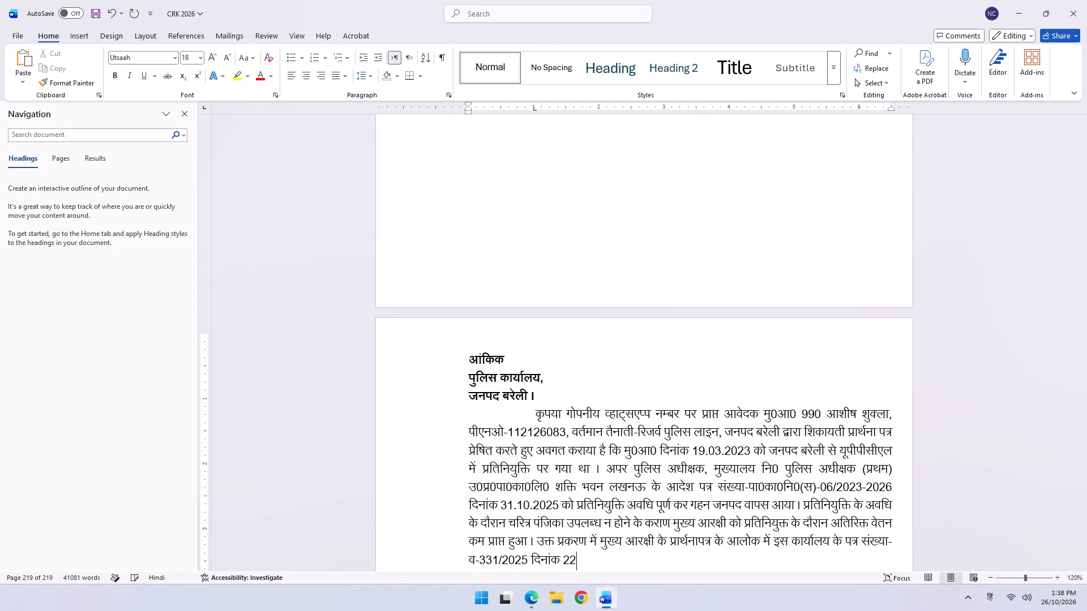
Complete the letter reference's date as "22/04/206" and follow it with "के द्वारा".
key(BackSpace)
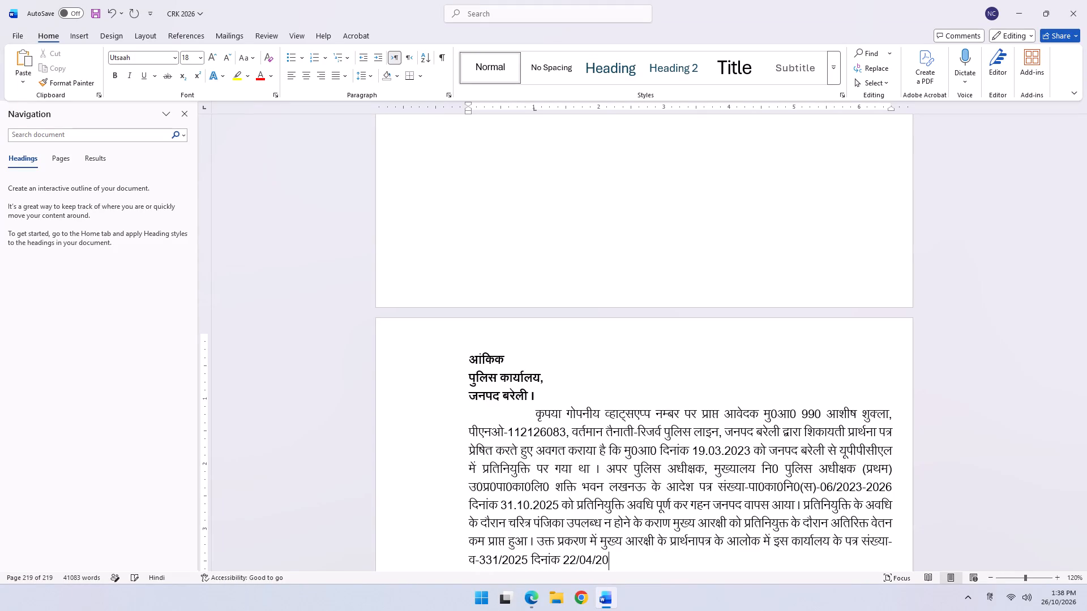
key(6)
key(space)
text(के द्वारा)
key(space)
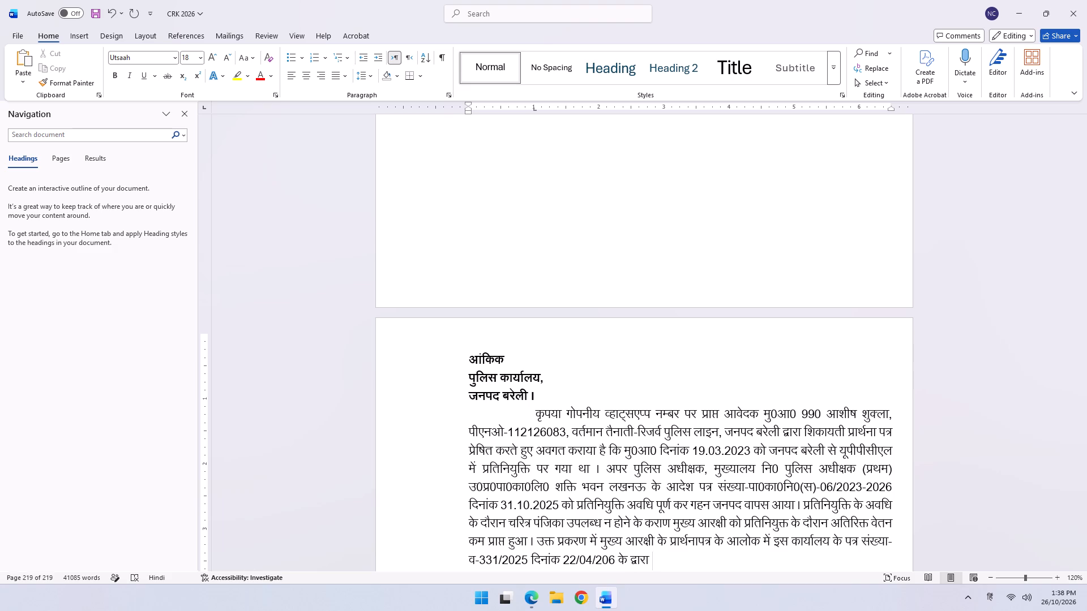
Finish the sentence with "वेतन संशोधन आदेश निर्गत किया गया ।", leaving a space on each side of the danda.
text(वो)
key(BackSpace)
text(ेतन संशोधन आदेश निर)
text(्गत किया गया।)
key(Left)
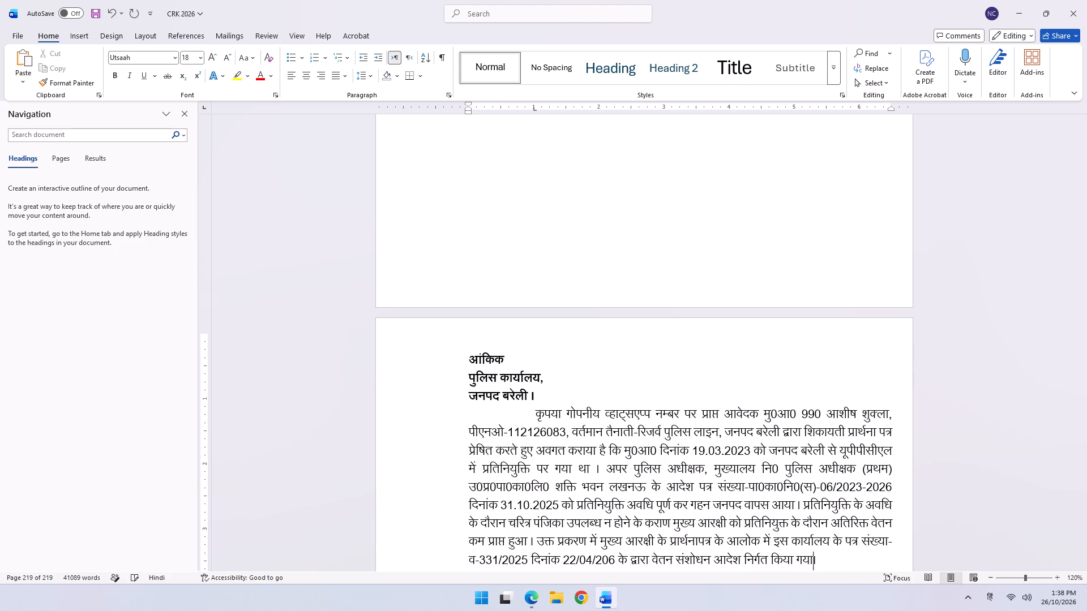
key(space)
key(Right)
key(space)
Begin a new sentence reading "जिसका एरियर मुख्य आरक्षी को".
text(जिसक)
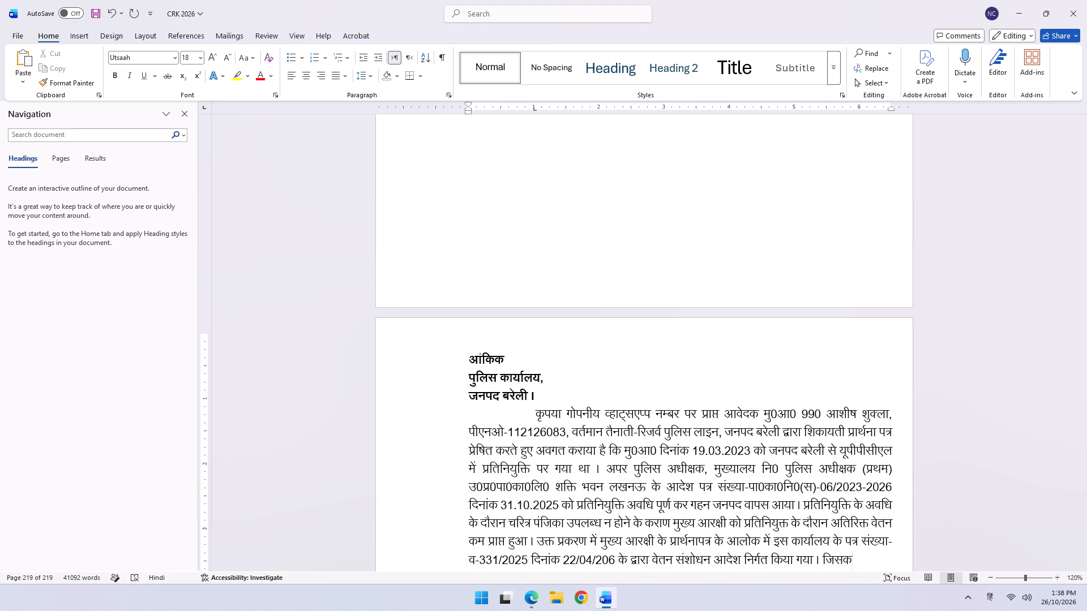
text(ा)
key(space)
text(एरियर मुक)
key(BackSpace)
text(ख्य आर7ी को प)
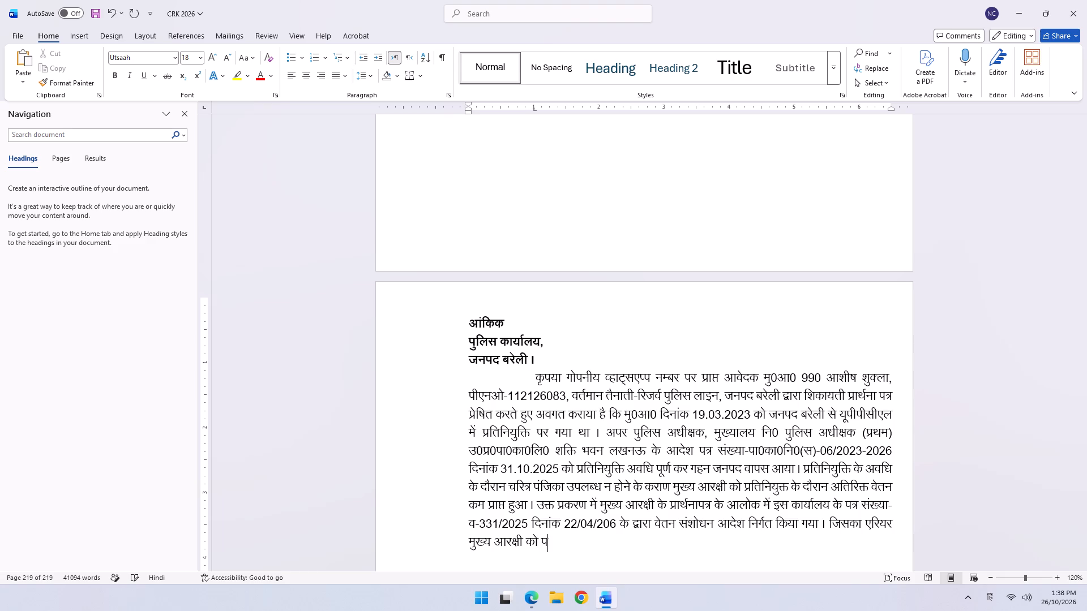
key(BackSpace)
key(BackSpace)
key(BackSpace)
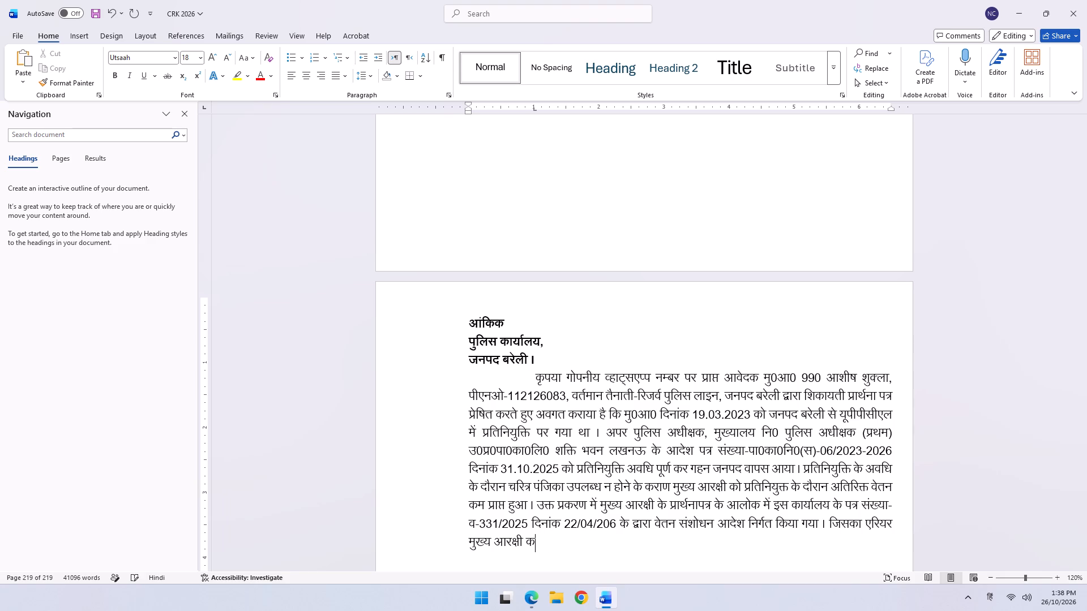
Continue the sentence with "आहरित किय गया है", leaving it open without a danda.
text(ो आहरित किय गा)
key(BackSpace)
text(य ा)
key(BackSpace)
key(BackSpace)
text(या है।)
key(space)
key(BackSpace)
key(BackSpace)
Add the contrasting clause ", किन्तु वित्तीय वर्ष 2024-2025 एवं वित्तीय" after "है".
text(, किन्तु)
key(space)
text(वर्ष)
key(space)
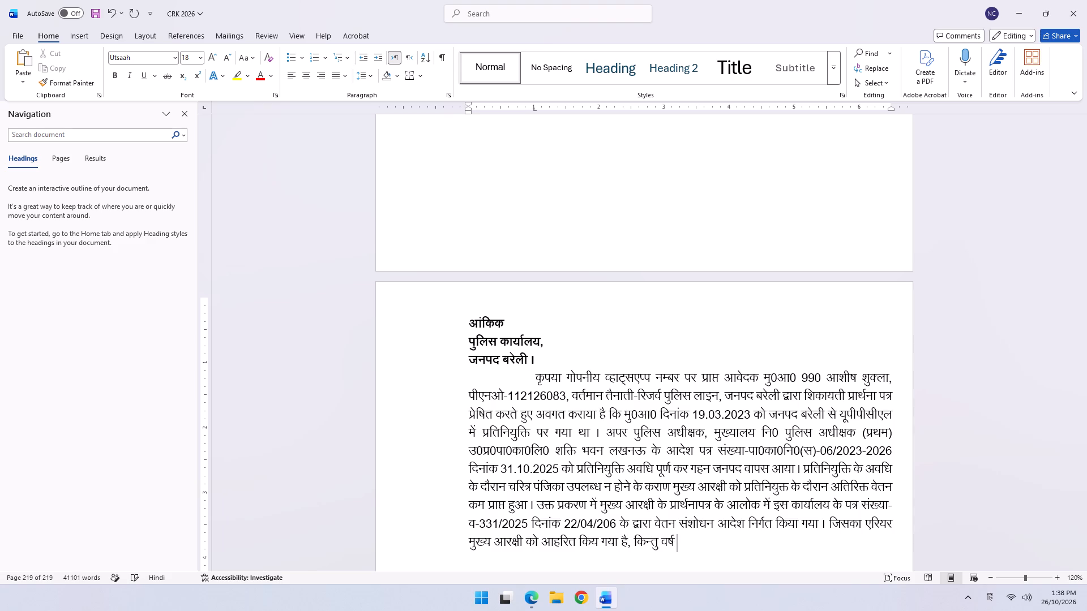
key(BackSpace)
key(BackSpace)
key(BackSpace)
key(BackSpace)
key(BackSpace)
text(विन्तॉ)
key(BackSpace)
key(BackSpace)
key(BackSpace)
key(BackSpace)
text(त्तीय वर्ष 2024-2025 एवं वित्तीय व)
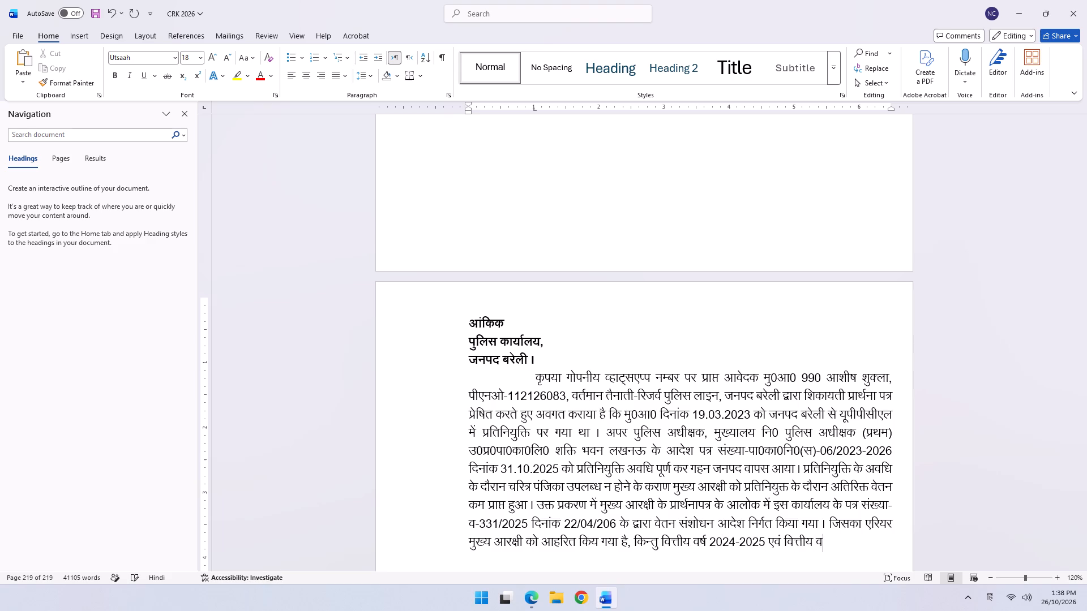
Complete the second financial year as "वर्ष 2025-2026".
text(र्ष 20258-22)
key(BackSpace)
key(BackSpace)
key(BackSpace)
key(BackSpace)
text(-20226)
key(BackSpace)
key(BackSpace)
key(6)
Continue the clause with "में प्राप्त हुए अतिरिक्त वेतन का एरियर मुख्य आरक्षी को".
key(space)
text(में दिये)
key(space)
key(BackSpace)
key(BackSpace)
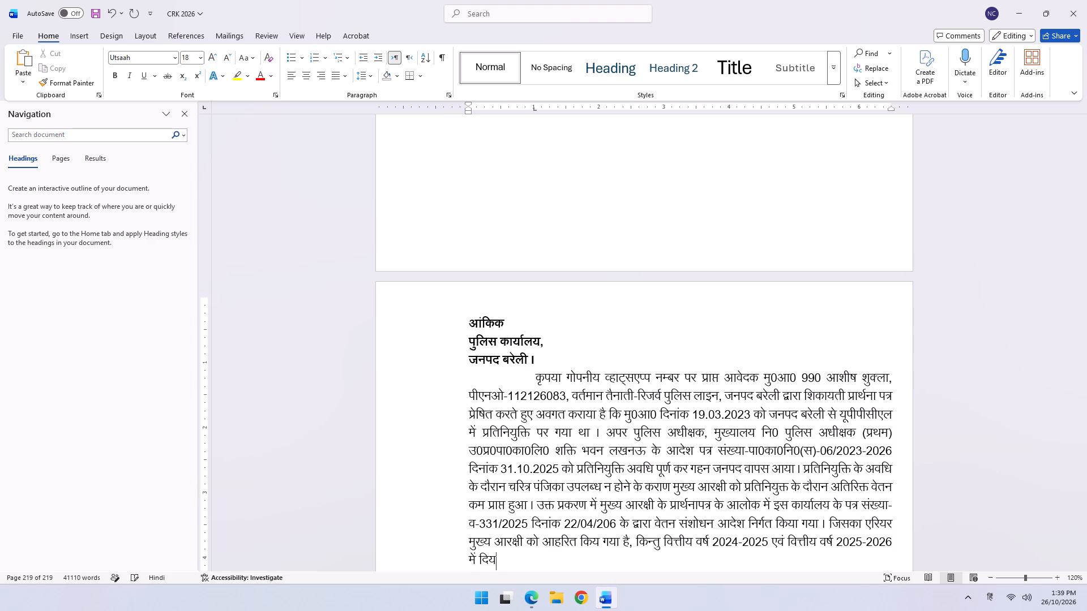
key(BackSpace)
key(BackSpace)
key(BackSpace)
text(प्राप्त हुे)
key(space)
key(BackSpace)
key(BackSpace)
text(ुए अतिरिक्त वेतन का एरियर मुख्य आर7ी को प)
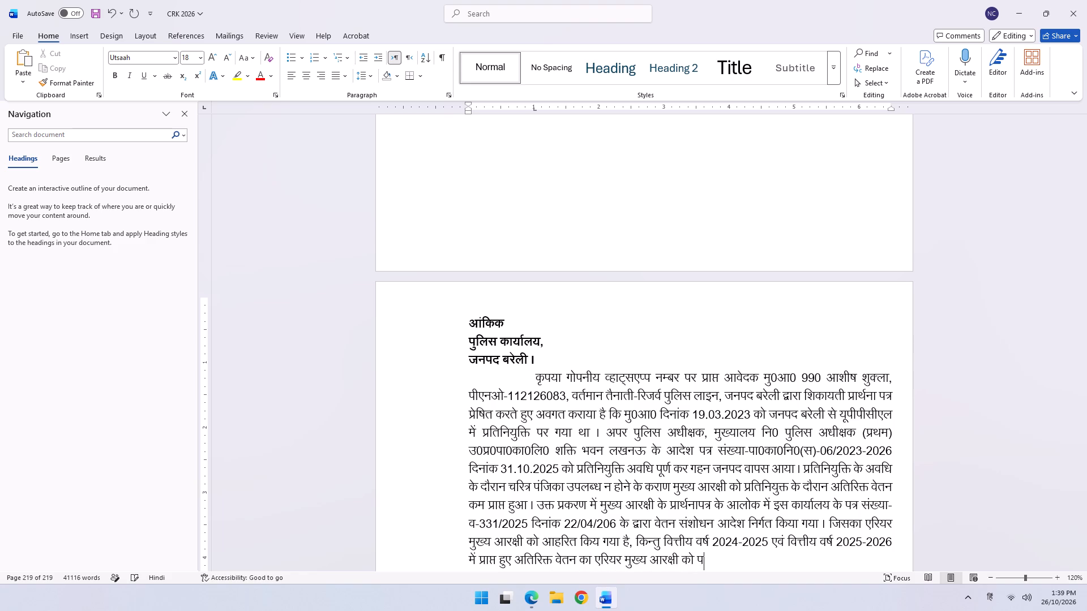
End the sentence with "प्रदान नहीं किया गया ।", putting a space before the danda.
text(र्)
key(BackSpace)
key(BackSpace)
text(र्द)
key(BackSpace)
key(BackSpace)
key(BackSpace)
text(्रदान क)
key(BackSpace)
text(नहीं किया गया।)
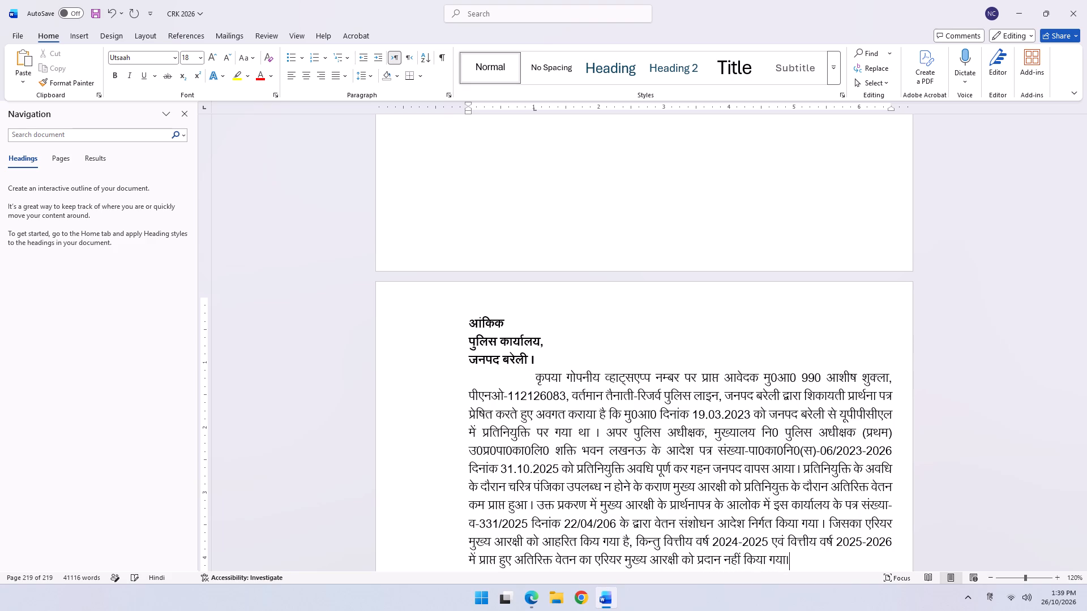
key(Left)
key(space)
key(Right)
Start a new indented paragraph with "अतः आपको निर्देशित किया जाता है कि".
key(Return)
key(Tab)
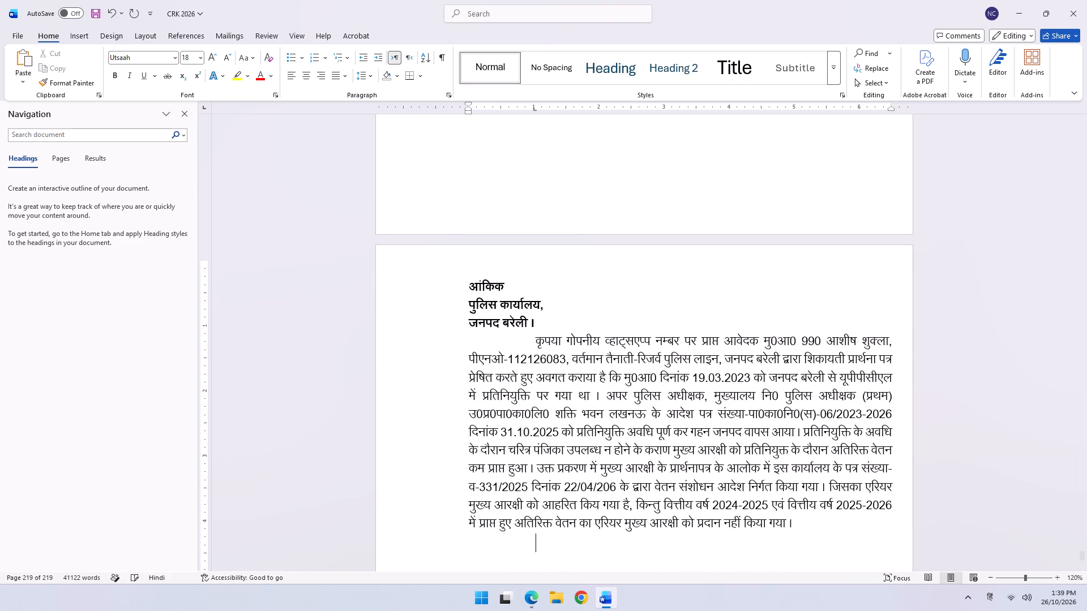
text(अतः)
key(space)
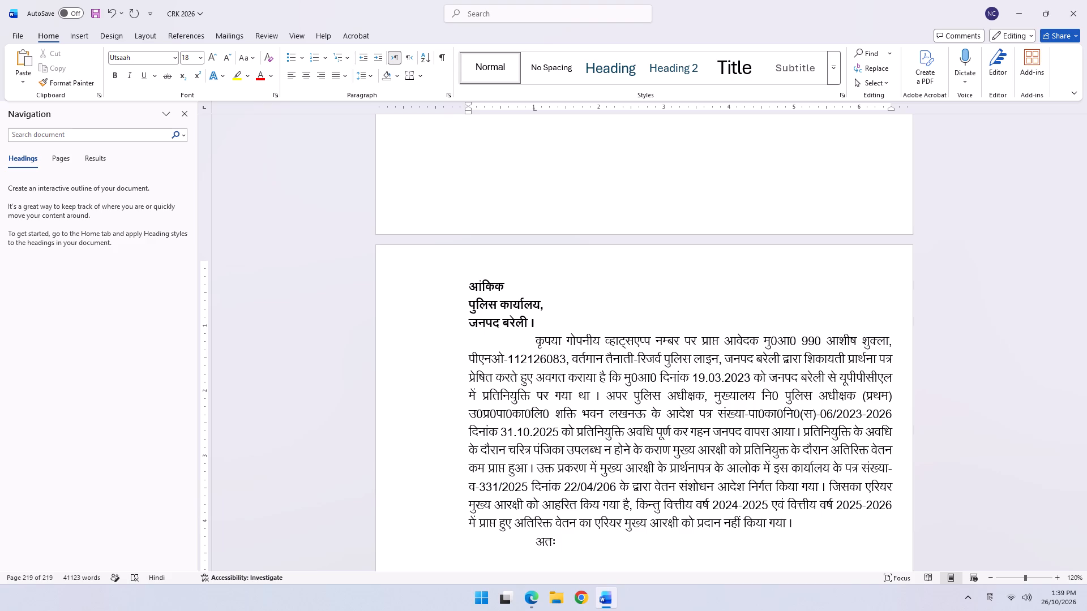
text(आपको निर्देशति)
key(BackSpace)
key(BackSpace)
text(ित किया जाता है कि)
key(space)
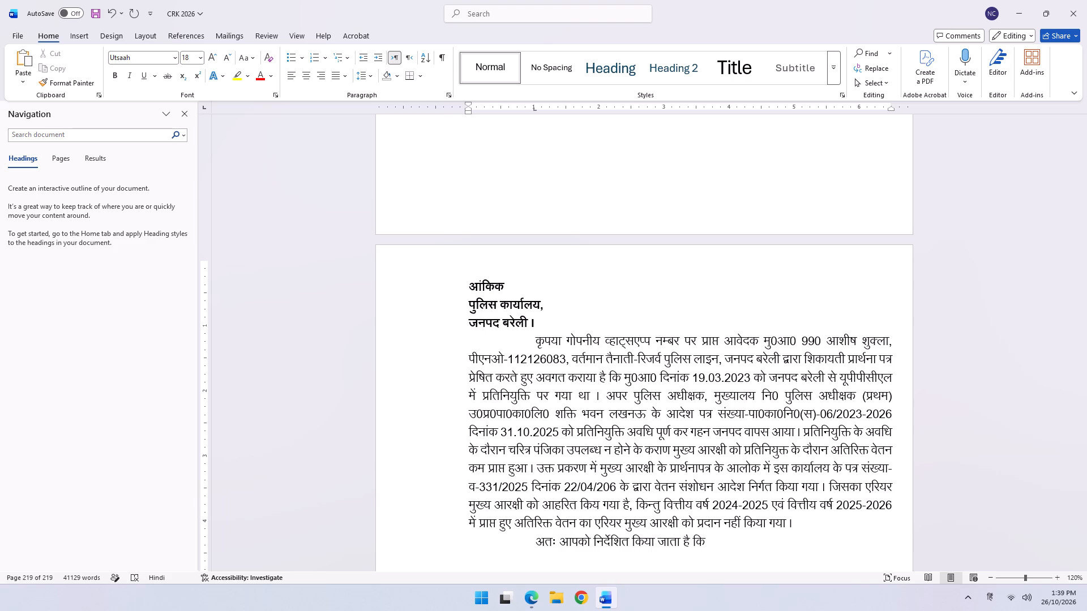
Continue the directive with "उक्त प्रकरण में मुख्य आरक्षी को किन".
text(उक्त प्रकरम मे)
key(BackSpace)
key(BackSpace)
key(BackSpace)
key(BackSpace)
text(म म)
key(BackSpace)
key(BackSpace)
key(BackSpace)
text(ण में मुकय्)
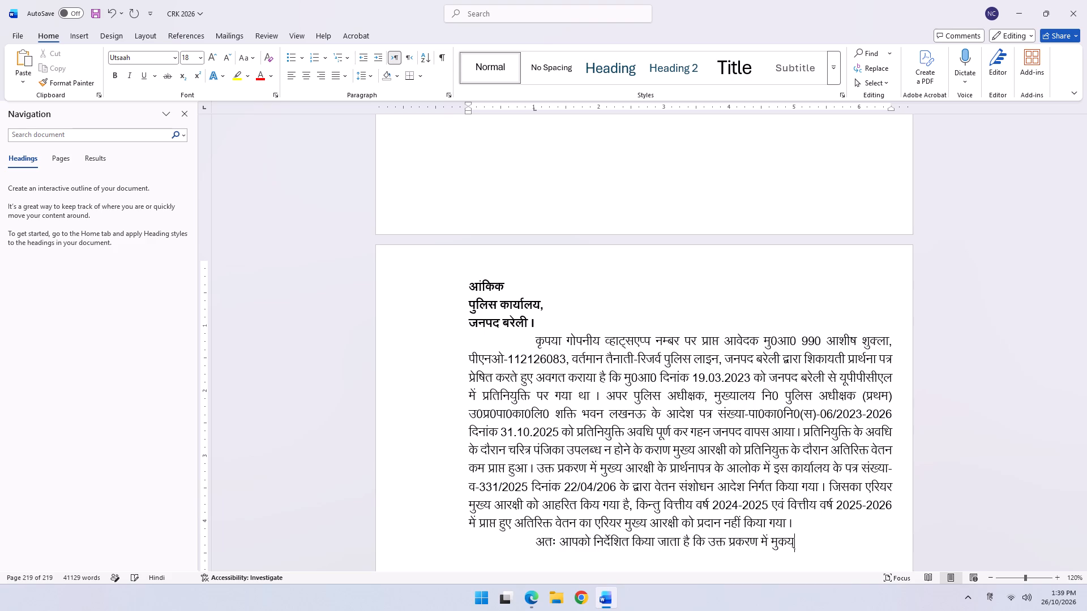
key(BackSpace)
key(BackSpace)
key(BackSpace)
text(ख्य आर7ी को किन प्र)
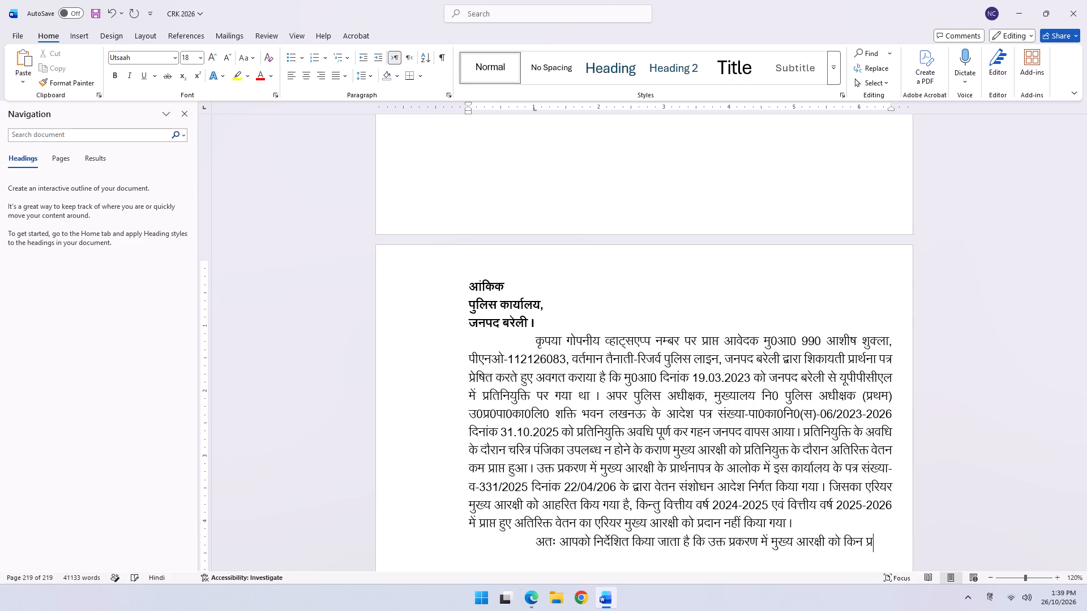
Add "परिस्थितियों में" to the directive after "किन".
key(BackSpace)
key(BackSpace)
text(रिति)
key(BackSpace)
key(BackSpace)
text(स्थितियों में अतिरिकत्)
Continue the directive with "अतिरिक्त वेतन का एरियर", spelling "अतिरिक्त" with the proper conjunct.
key(space)
key(space)
key(BackSpace)
key(BackSpace)
key(BackSpace)
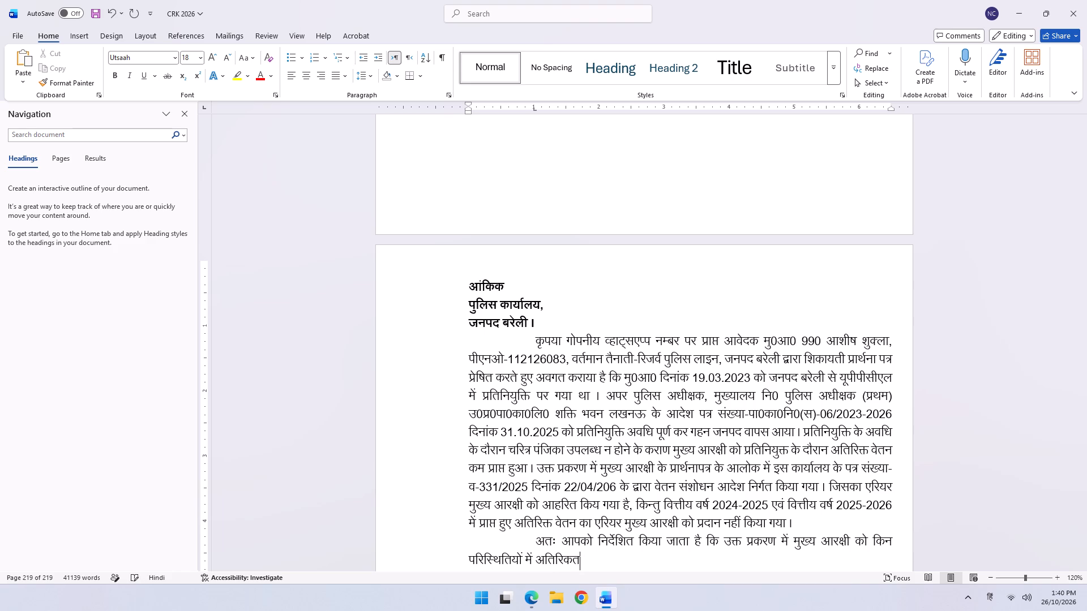
text(्त)
key(BackSpace)
key(BackSpace)
key(BackSpace)
key(BackSpace)
text(्त)
key(BackSpace)
text(क्तव व)
key(BackSpace)
key(BackSpace)
key(BackSpace)
key(space)
text(वेतन का एरियर)
key(space)
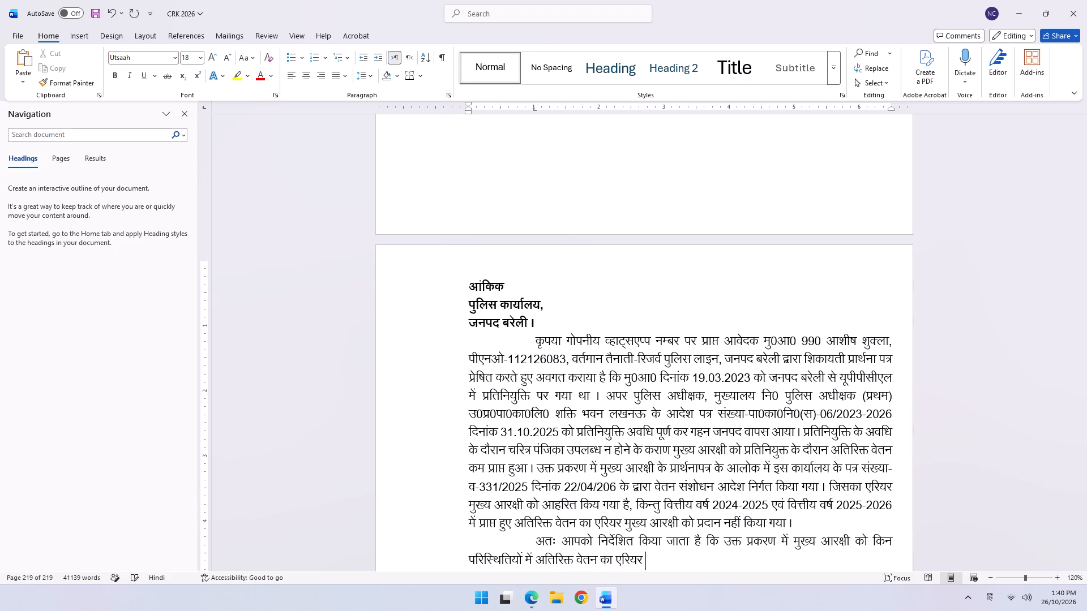
Extend the directive with "प्रदान नहीं किया गया है कि आख्या 02 दिवस".
text(प्रदान नहीं किया गया है)
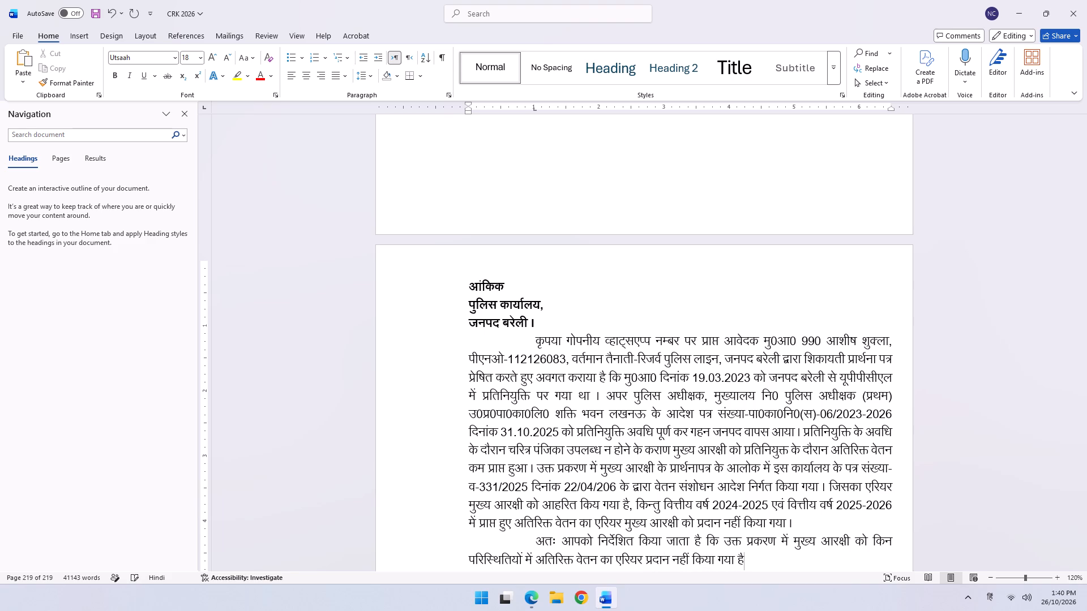
key(BackSpace)
key(BackSpace)
key(BackSpace)
key(BackSpace)
text(ा है कि आख्य)
key(space)
key(BackSpace)
text(ा)
key(space)
text(02 दिवस)
key(space)
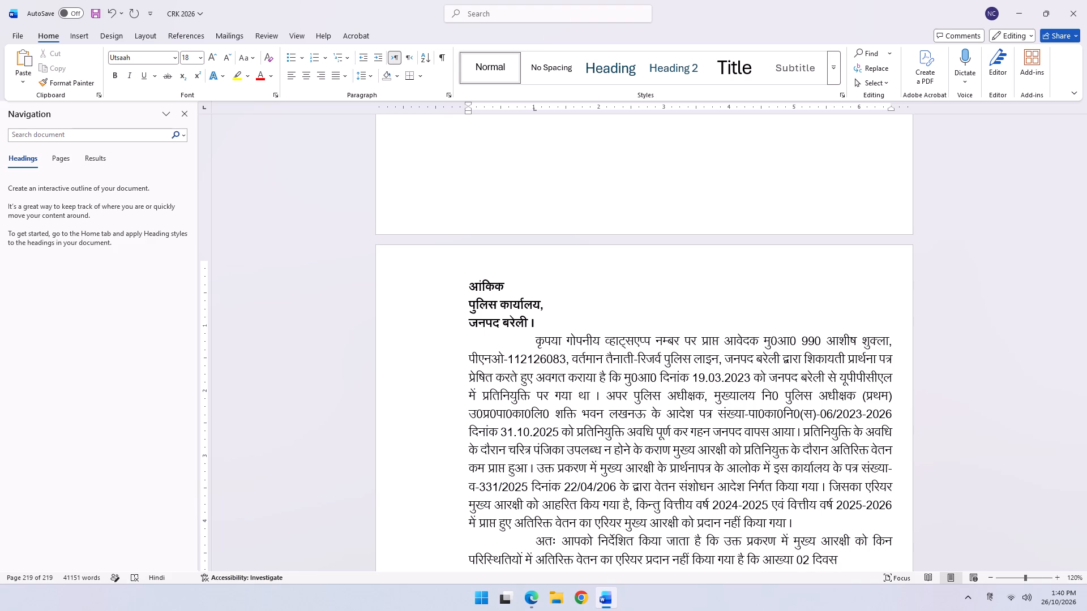
Finish the directive with "में इस कार्यालय को उपलब्ध कराना सुनिश्चित करें ।", putting a space before the danda.
text(में)
key(space)
text(इस कार्यालय को उपलबधद)
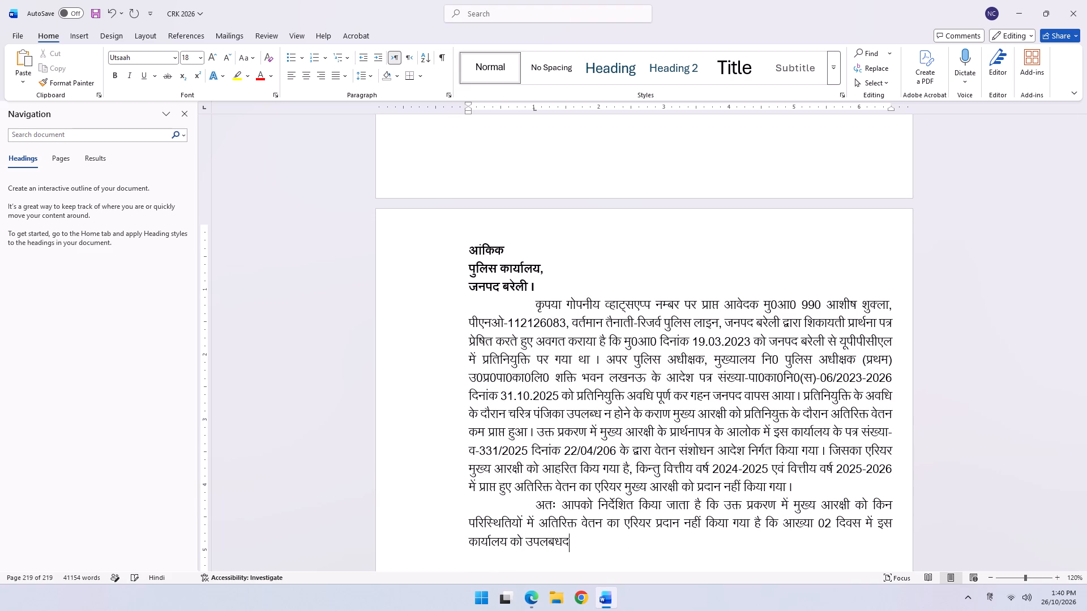
key(BackSpace)
key(BackSpace)
text(्ध कराना सुनिशच्तुि)
key(BackSpace)
key(BackSpace)
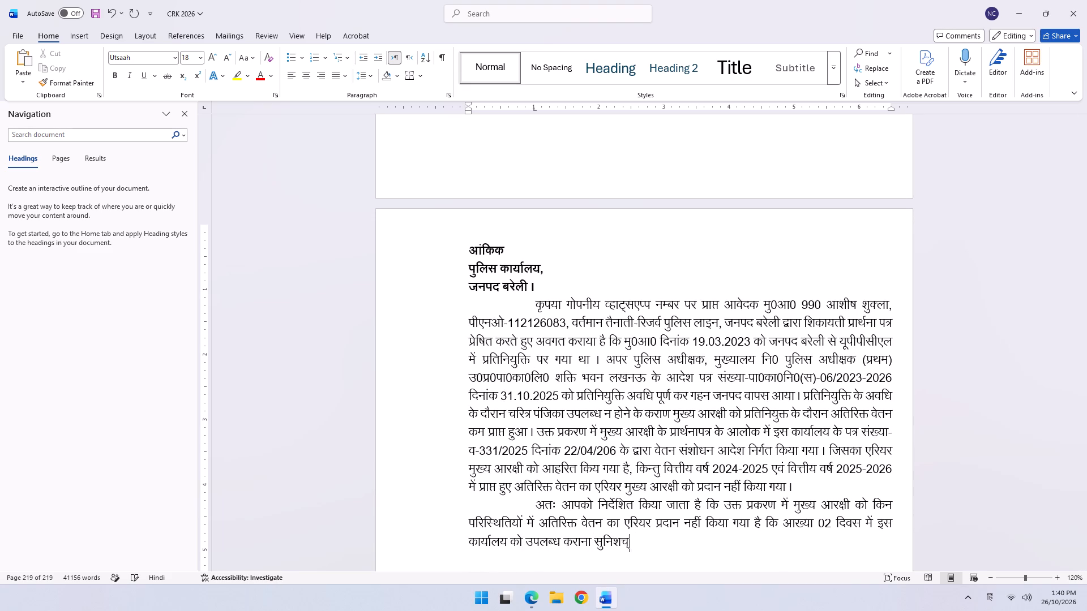
key(BackSpace)
key(BackSpace)
text(्चित करें।)
key(Left)
key(space)
key(Right)
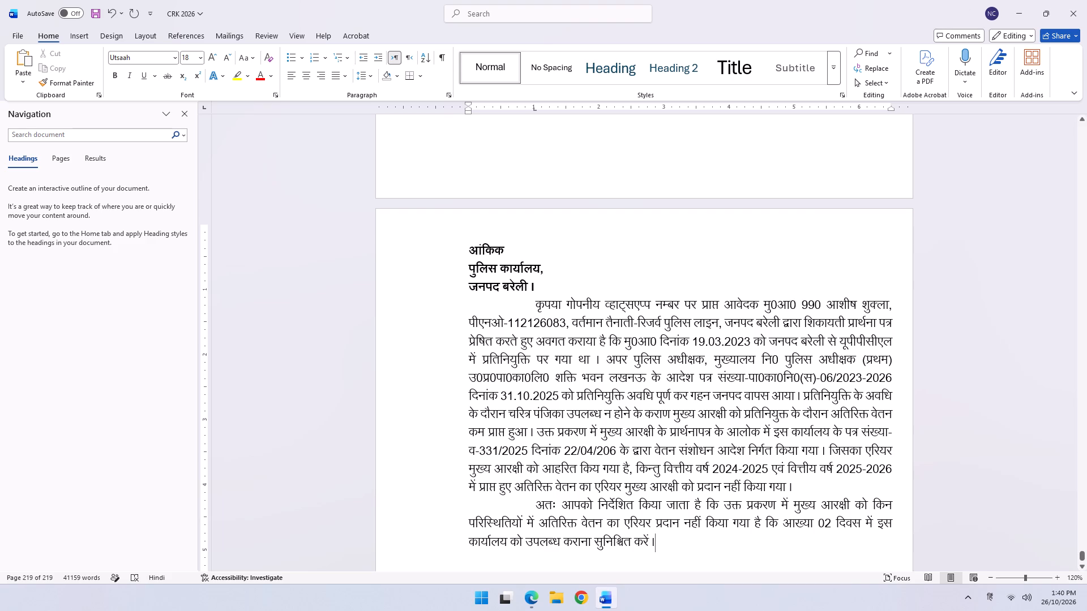
drag(681, 553, 509, 291)
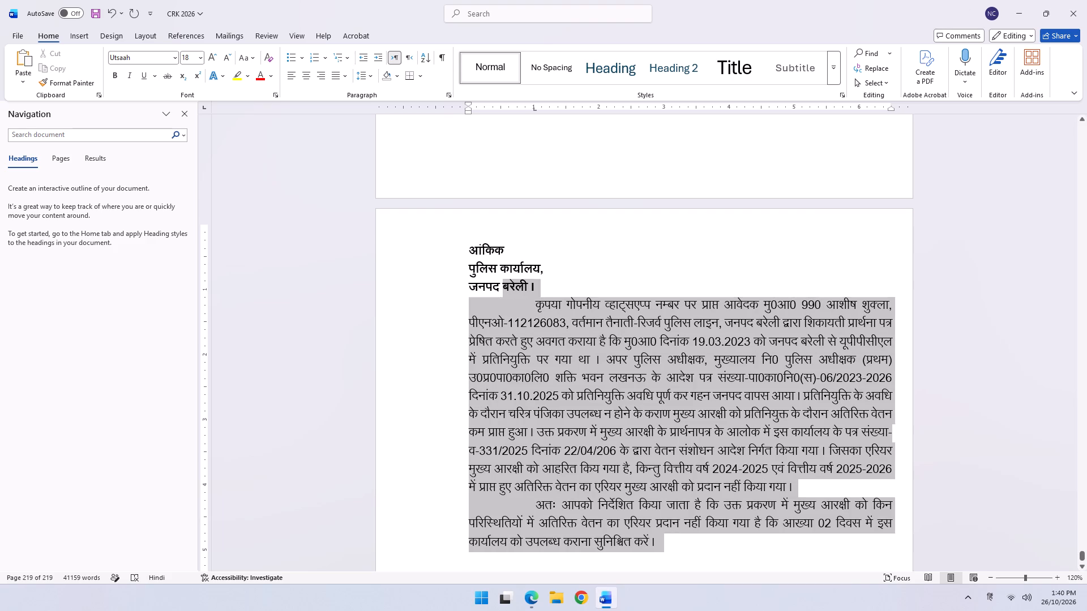
drag(509, 291, 513, 297)
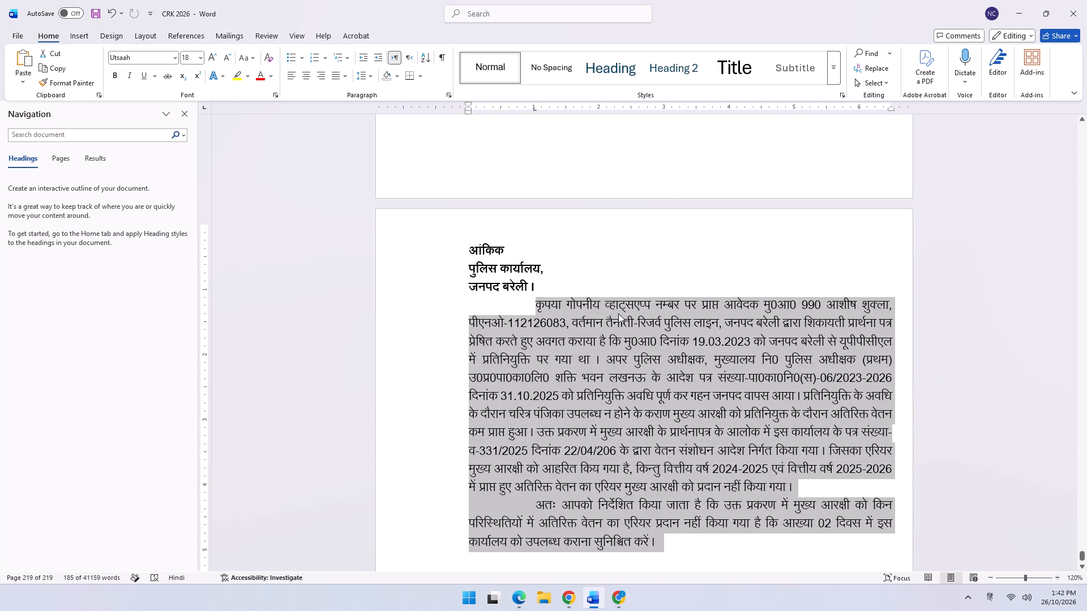
key(ctrl+v)
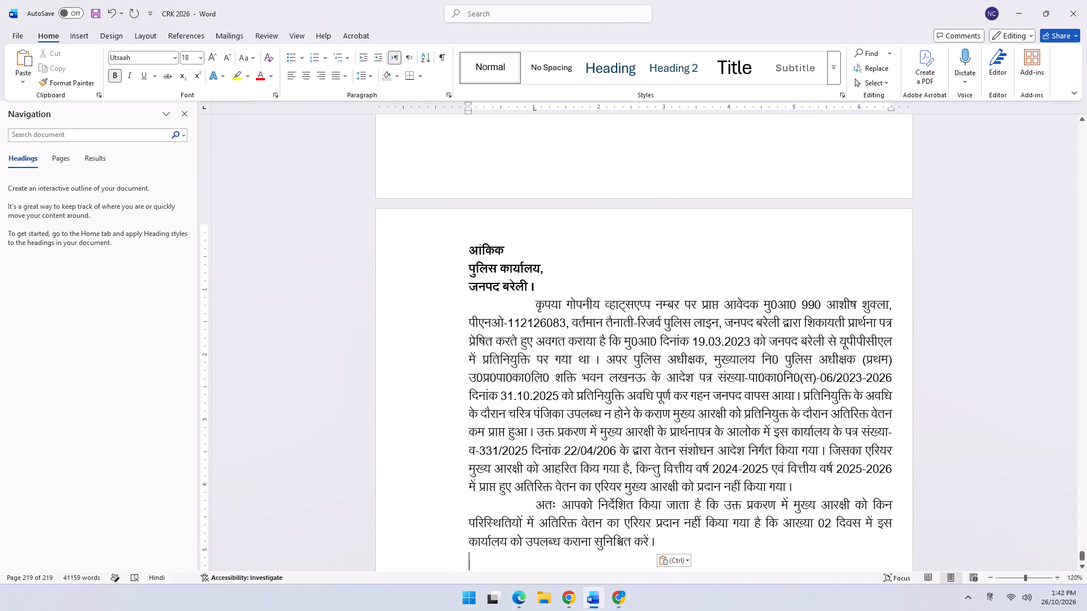
Copy the office letterhead, from the police emblem through the पत्रांक and दिनांक line, from the letter addressed to जनपद-बदायूँ.
scroll(616, 444, down, 1)
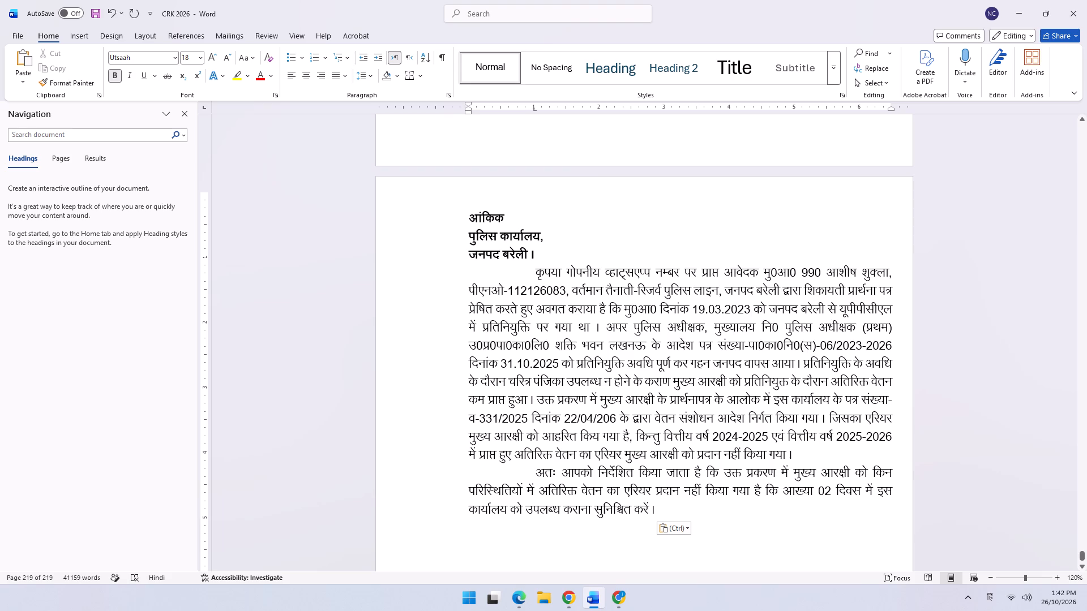
scroll(533, 317, up, 8)
scroll(528, 317, down, 1)
scroll(528, 317, up, 1)
scroll(528, 317, down, 1)
scroll(528, 317, up, 20)
scroll(528, 317, up, 1)
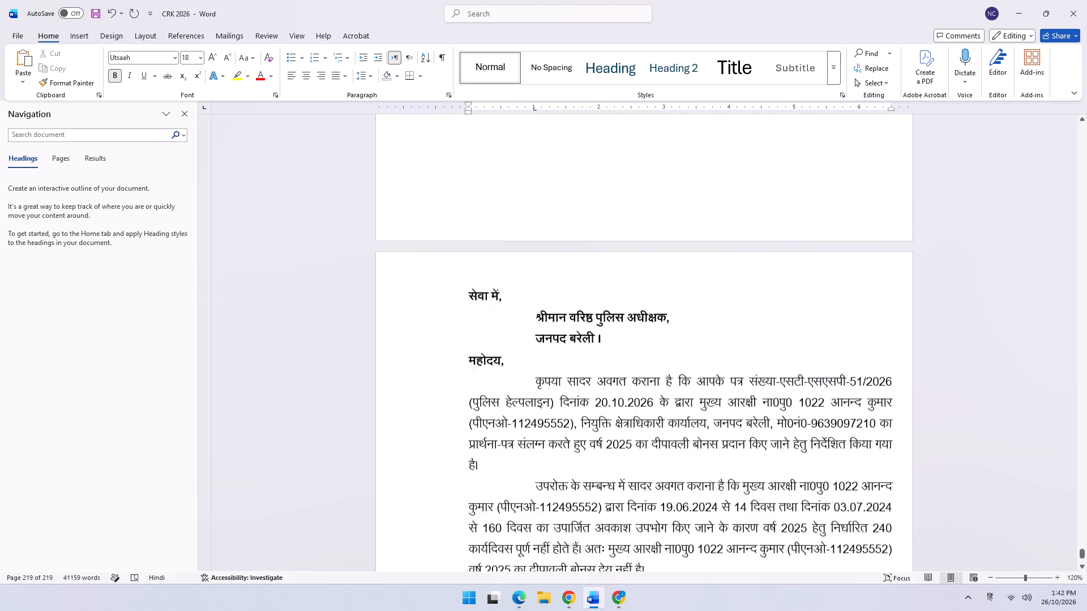
scroll(527, 317, up, 3)
scroll(527, 317, down, 1)
scroll(527, 317, up, 17)
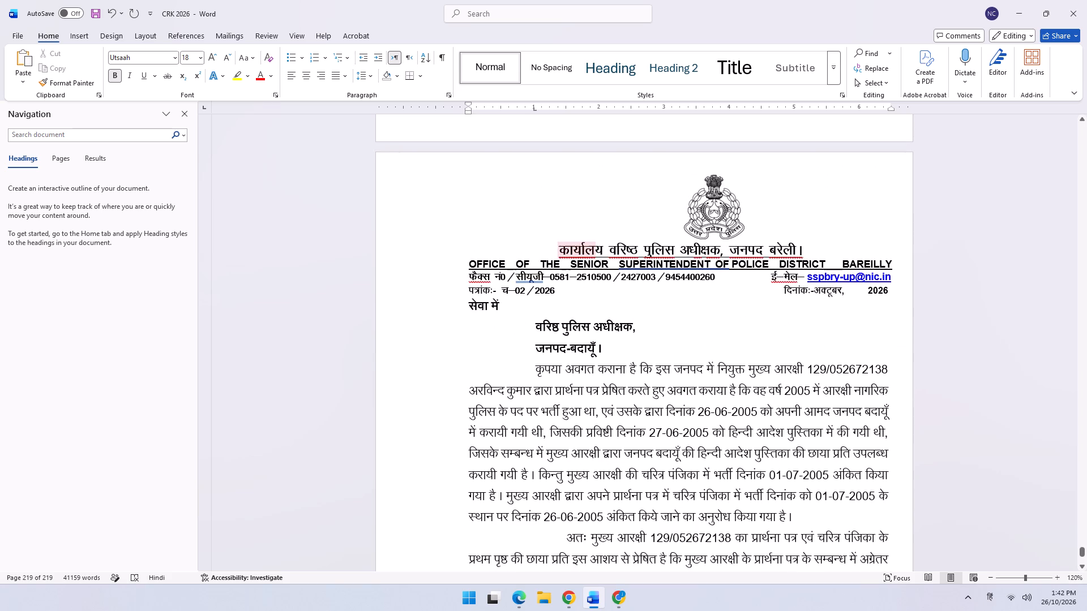
drag(665, 195, 888, 289)
key(ctrl+c)
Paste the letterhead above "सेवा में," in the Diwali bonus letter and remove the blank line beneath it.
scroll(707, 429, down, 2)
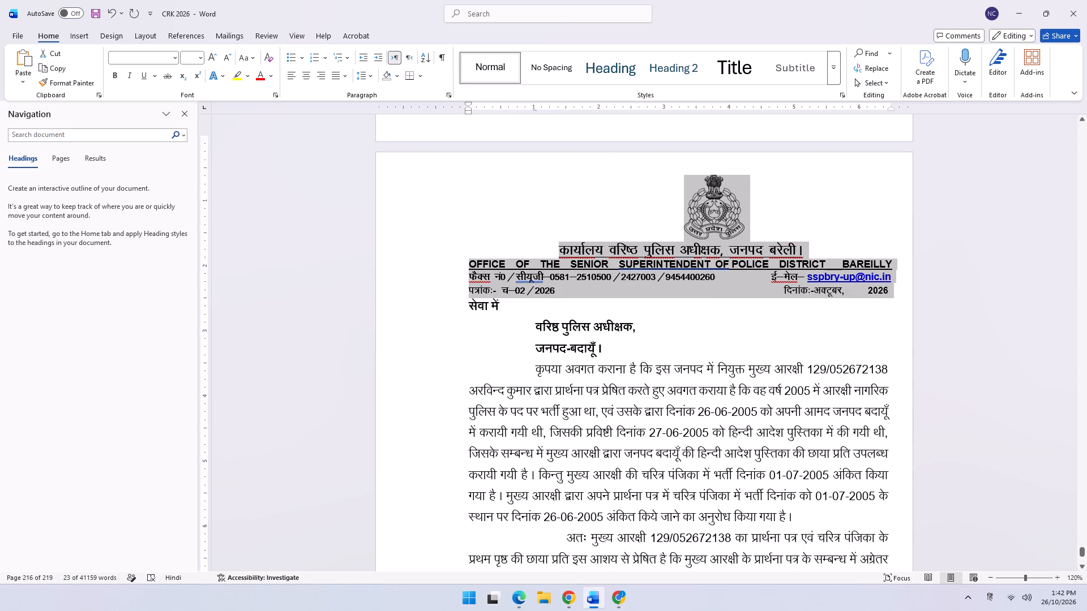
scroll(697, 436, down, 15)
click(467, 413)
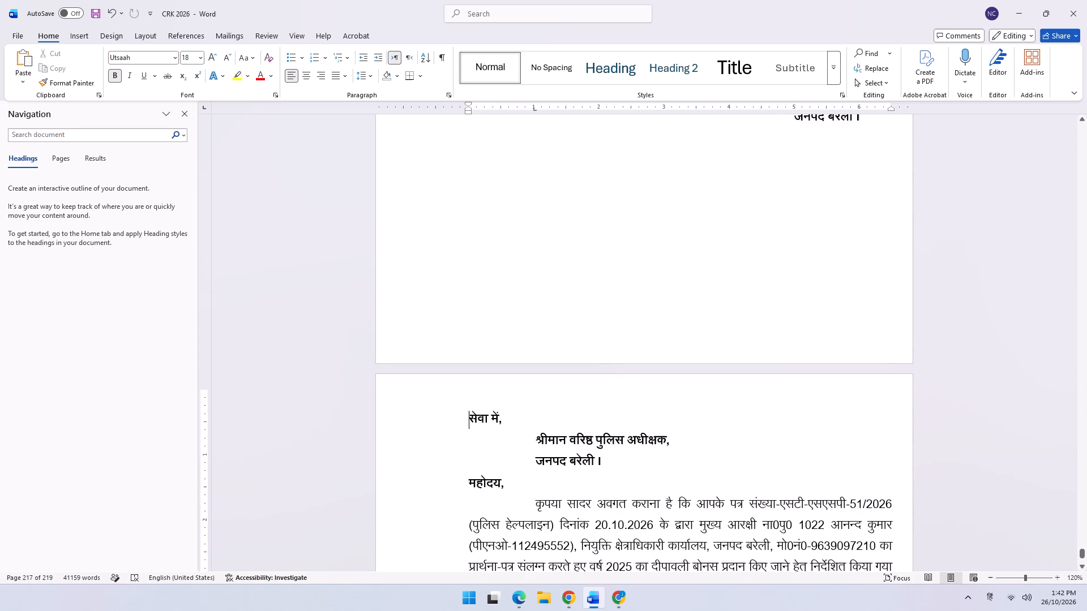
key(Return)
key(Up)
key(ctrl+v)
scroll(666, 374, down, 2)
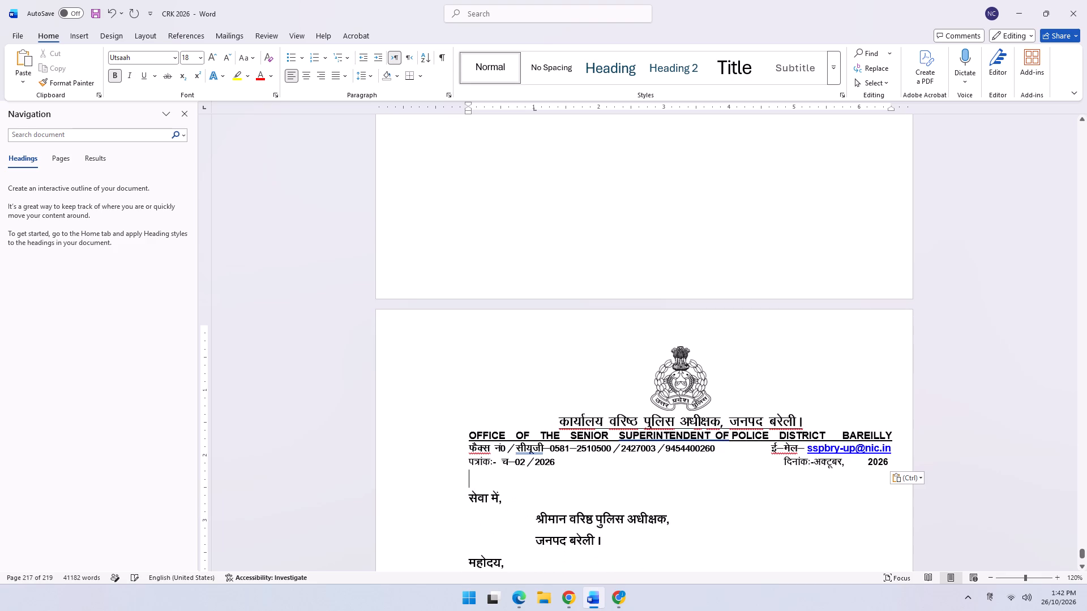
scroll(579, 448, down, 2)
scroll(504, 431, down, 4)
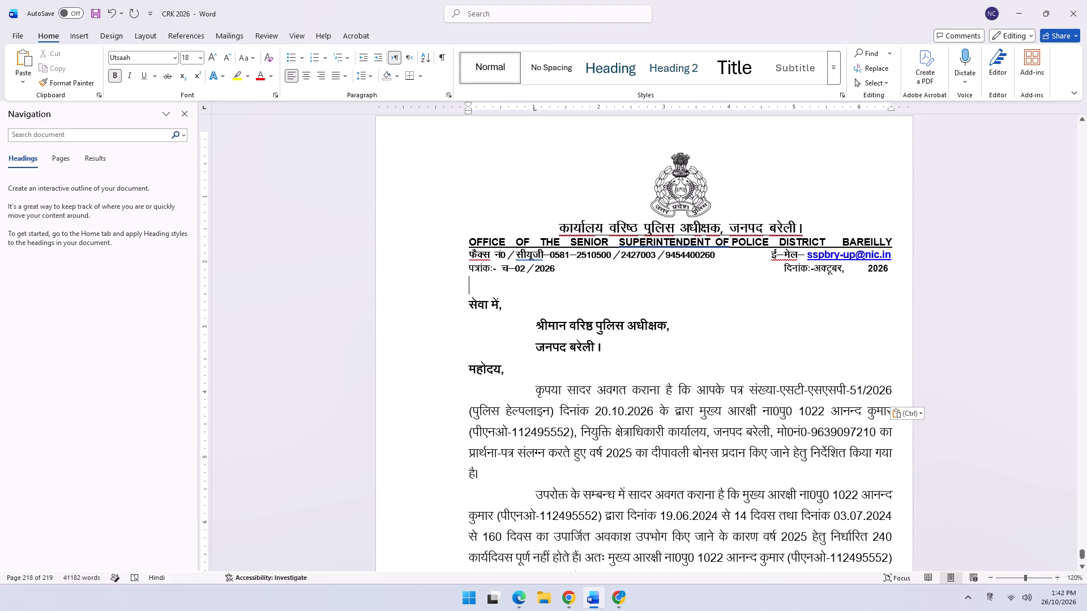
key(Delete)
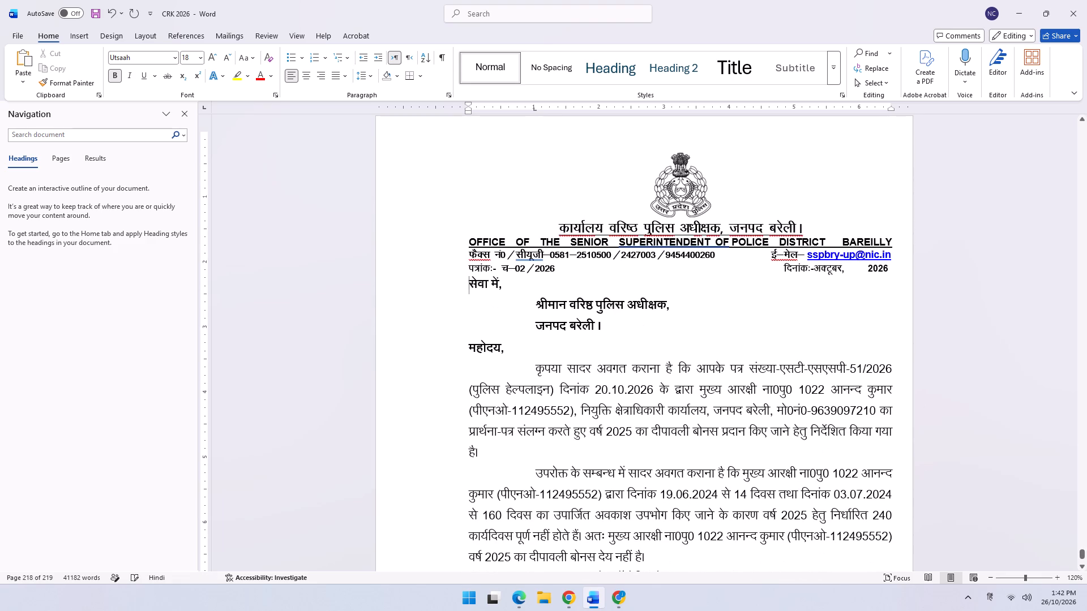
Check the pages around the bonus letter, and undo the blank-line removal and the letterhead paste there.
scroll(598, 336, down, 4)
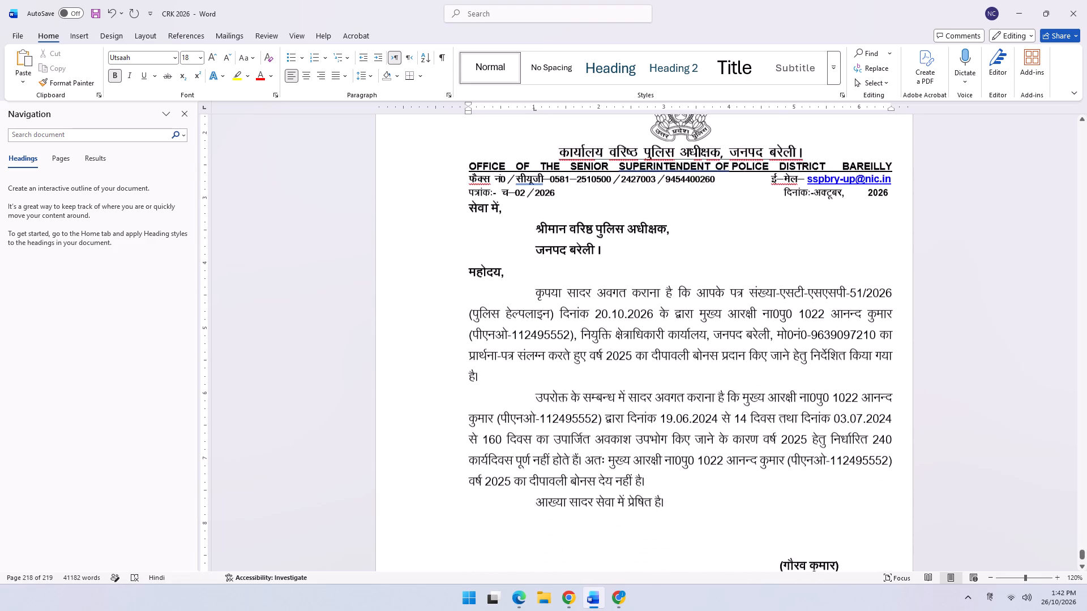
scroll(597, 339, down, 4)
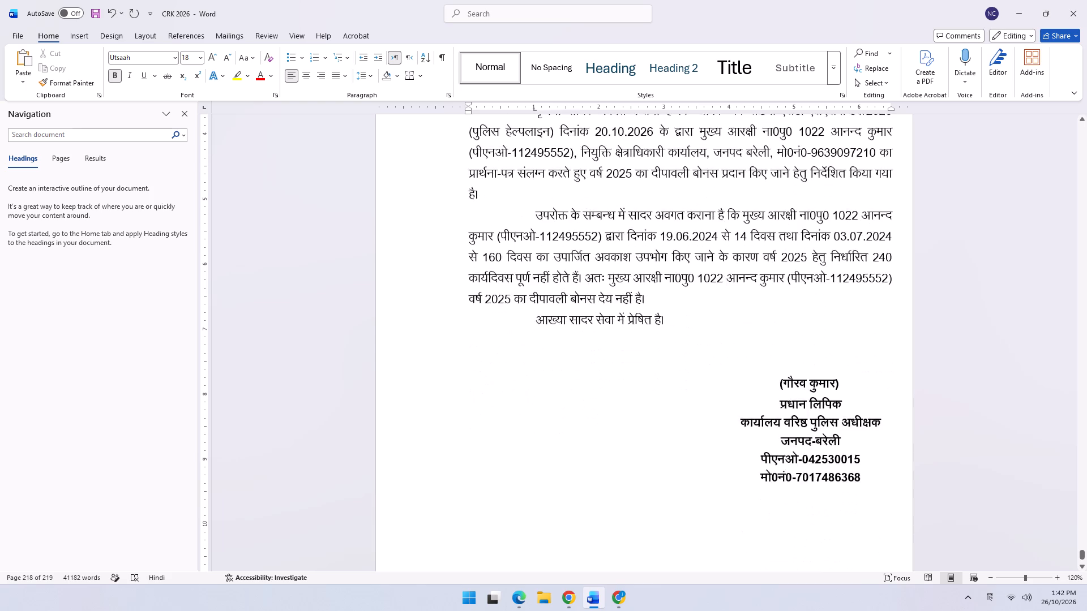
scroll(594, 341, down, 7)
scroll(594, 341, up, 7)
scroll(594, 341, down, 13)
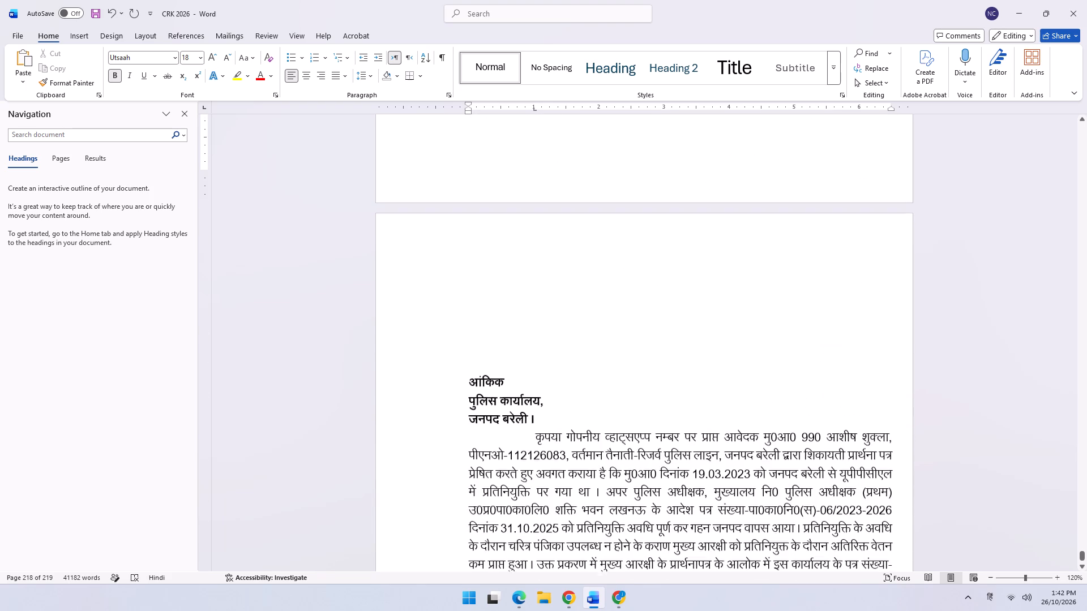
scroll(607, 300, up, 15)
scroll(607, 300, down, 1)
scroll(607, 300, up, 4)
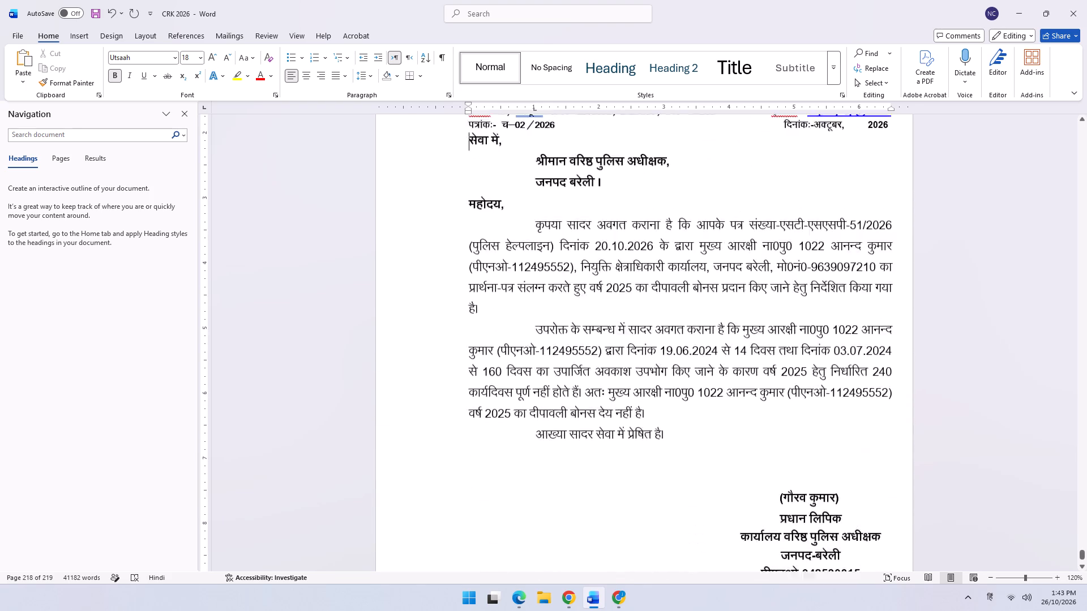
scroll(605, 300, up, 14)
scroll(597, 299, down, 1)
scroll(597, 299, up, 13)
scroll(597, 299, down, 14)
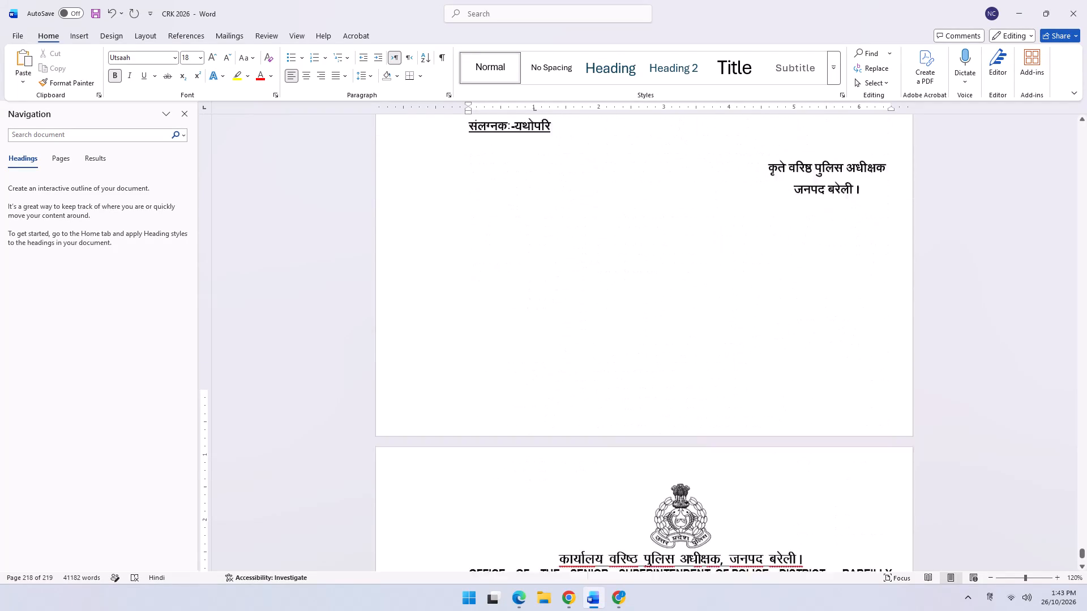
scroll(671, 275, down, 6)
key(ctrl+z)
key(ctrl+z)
Paste the office letterhead above "आंकिक" in the arrears letter, leaving one blank line between the letterhead and the addressee.
scroll(644, 270, down, 8)
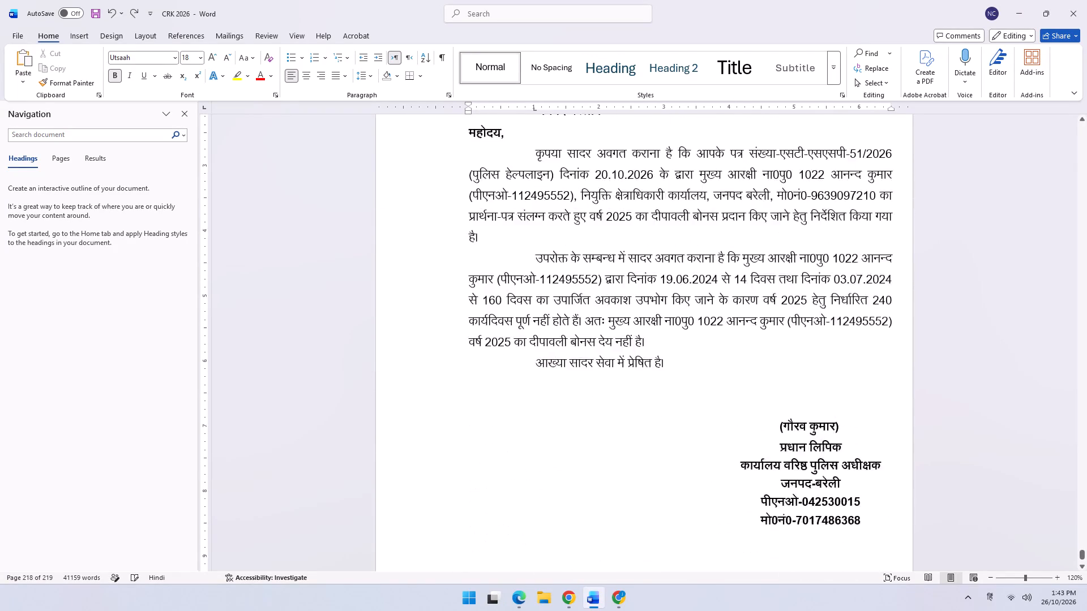
scroll(639, 276, down, 14)
click(473, 291)
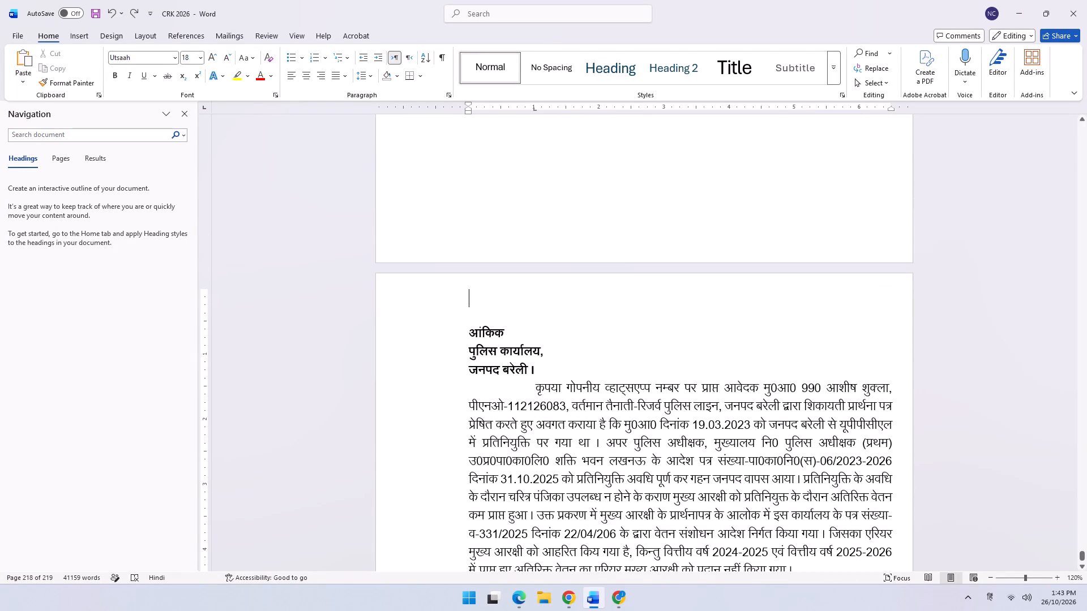
key(ctrl+v)
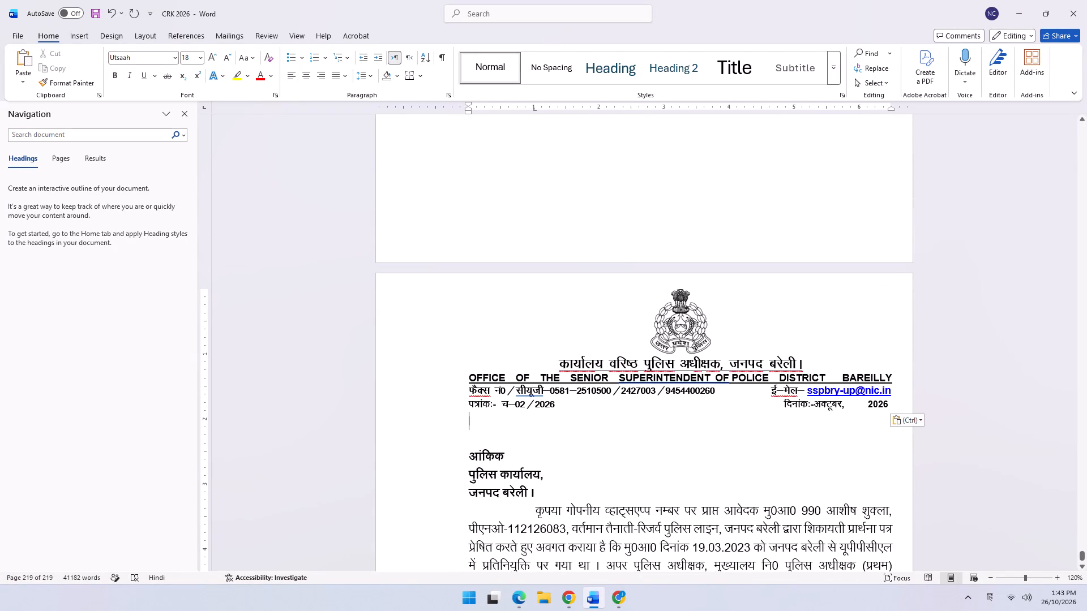
key(Delete)
key(Delete)
click(467, 418)
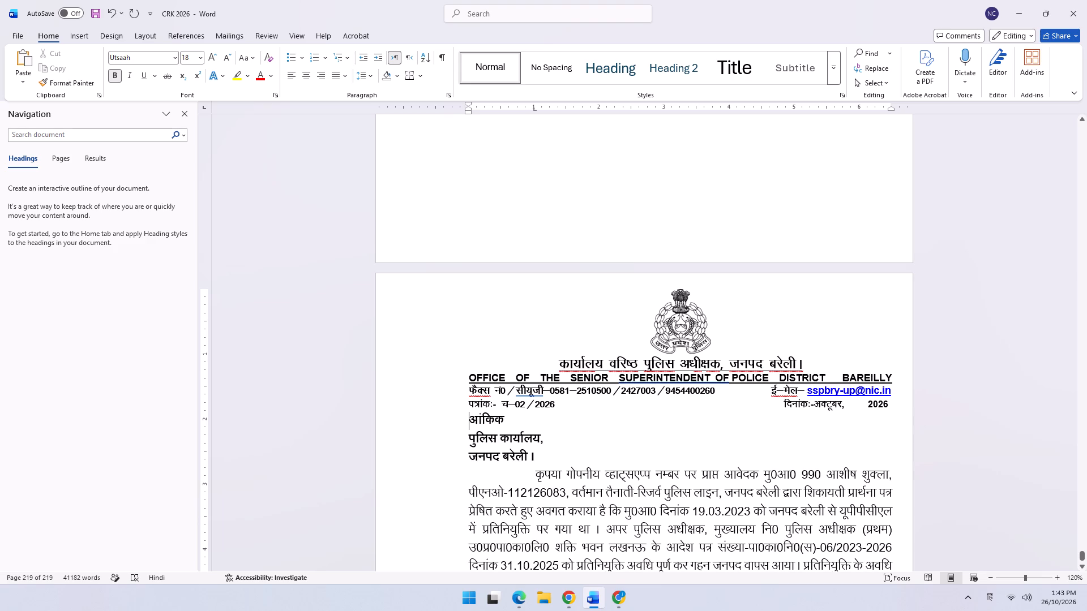
key(Return)
Insert "(छायाप्रति संलग्न)" after "शिकायती प्रार्थना पत्र" in the first body paragraph.
scroll(514, 463, down, 2)
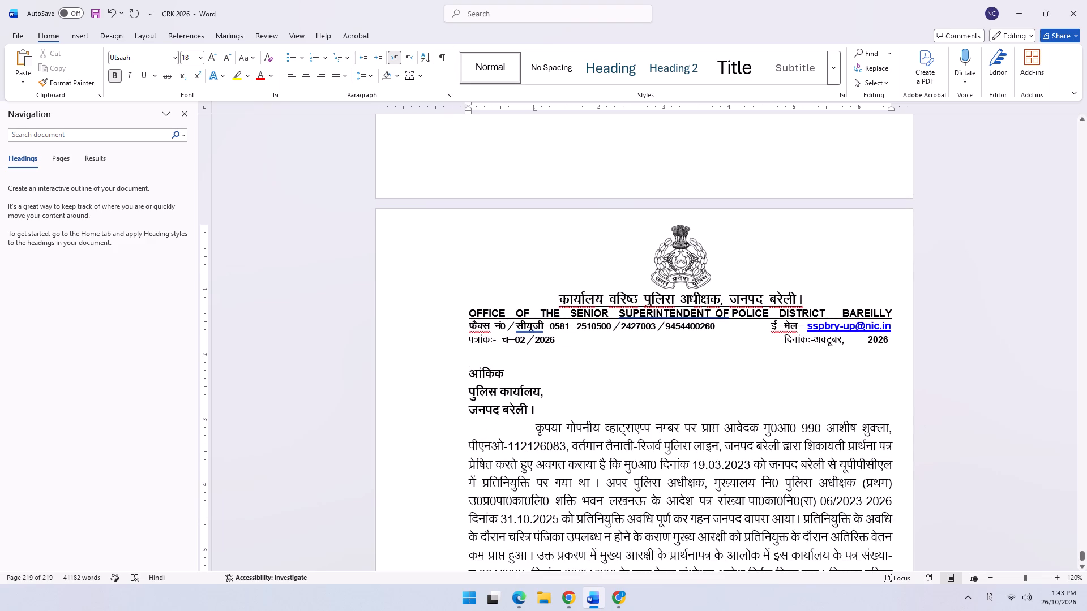
scroll(601, 418, down, 2)
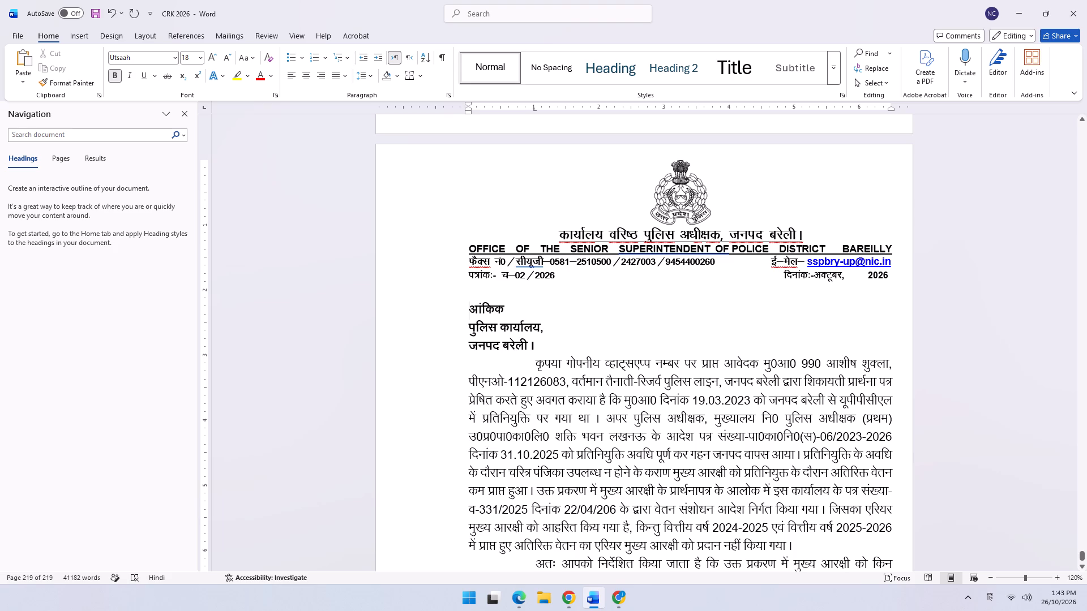
scroll(599, 411, down, 1)
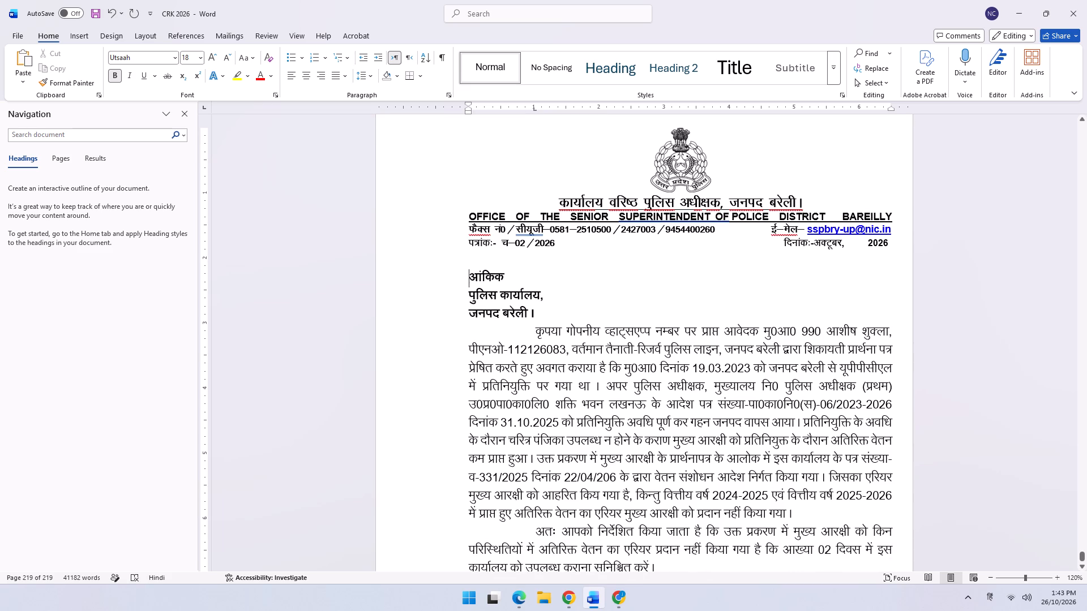
click(893, 347)
key(space)
text((छायाप्रति संलग्न)
key(shift+parenright)
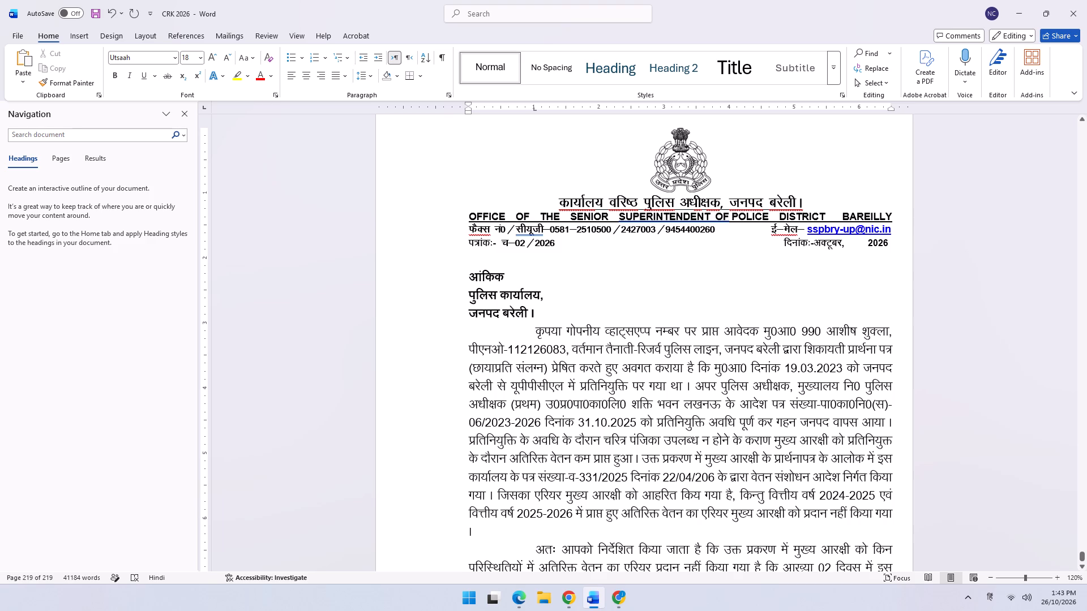
Remove the space before the danda that ends the first body paragraph, after "प्रदान नहीं किया गया".
scroll(680, 426, down, 1)
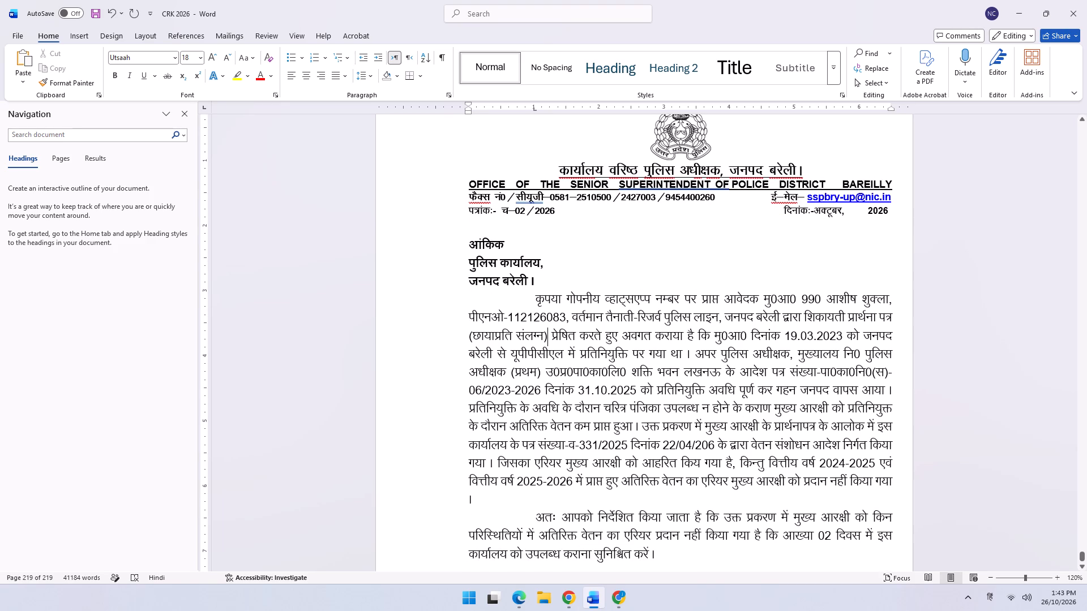
click(468, 502)
key(BackSpace)
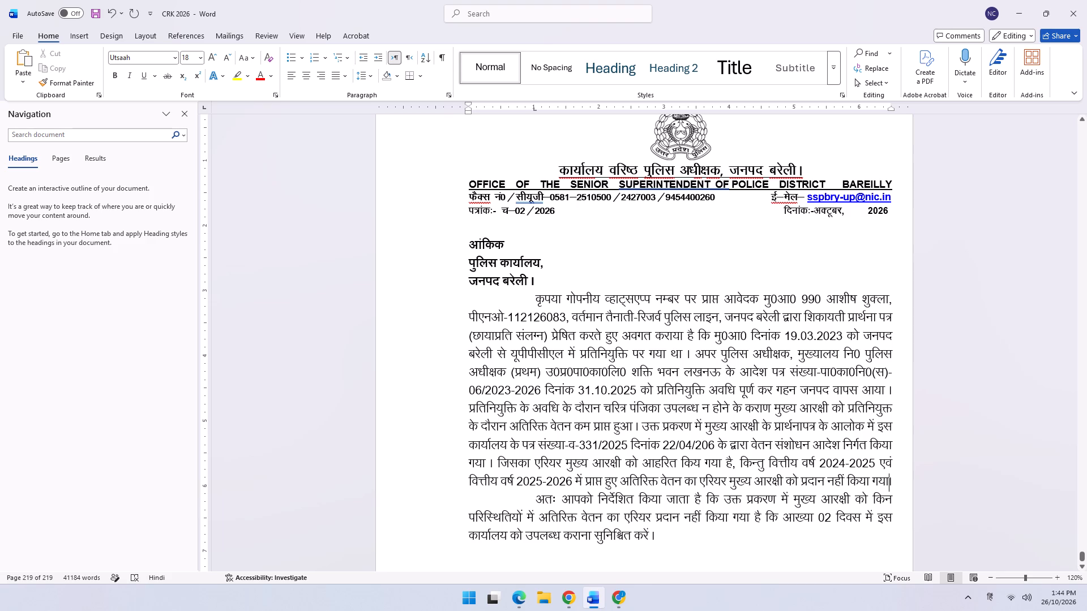
In the closing paragraph, replace "कि" before "आख्या 02 दिवस में" with "के सम्बन्ध में अपनी सुस्पष्ट".
scroll(680, 516, down, 1)
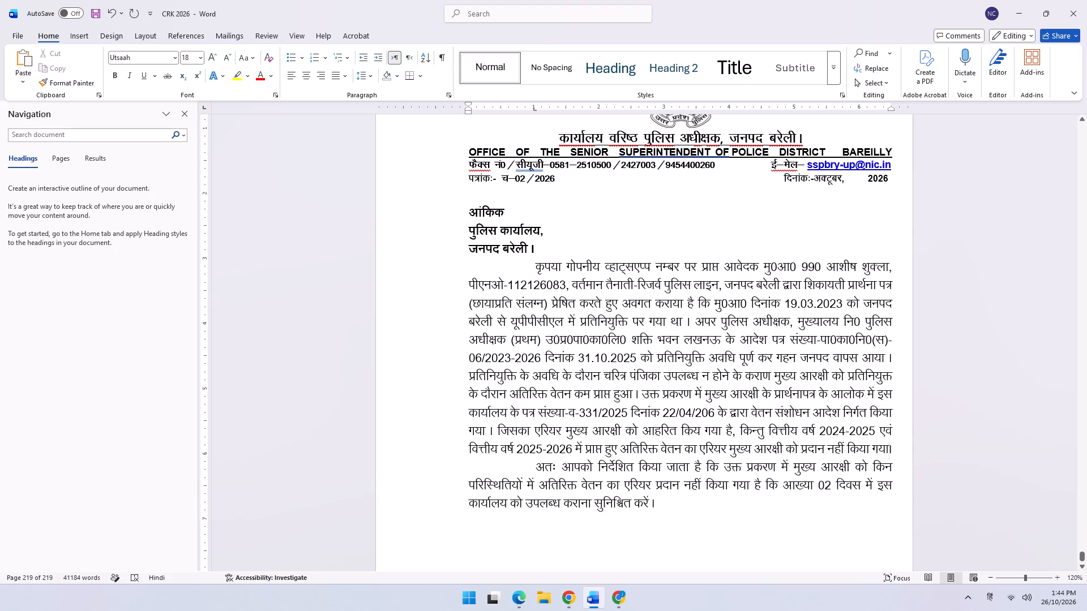
scroll(667, 502, down, 11)
scroll(674, 487, up, 1)
scroll(674, 487, down, 3)
scroll(669, 487, up, 4)
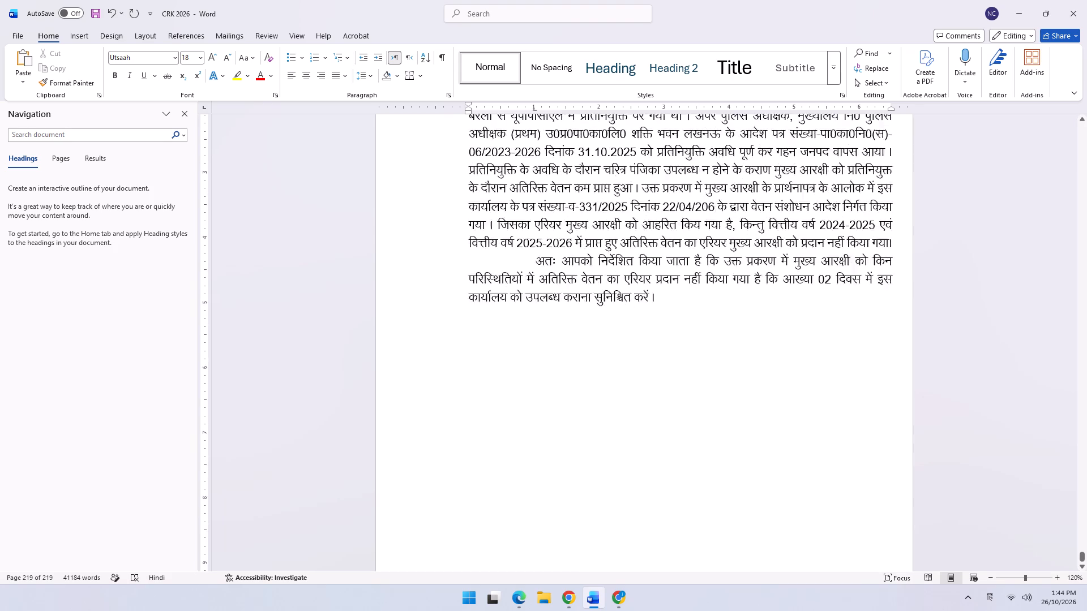
scroll(669, 487, up, 2)
click(669, 460)
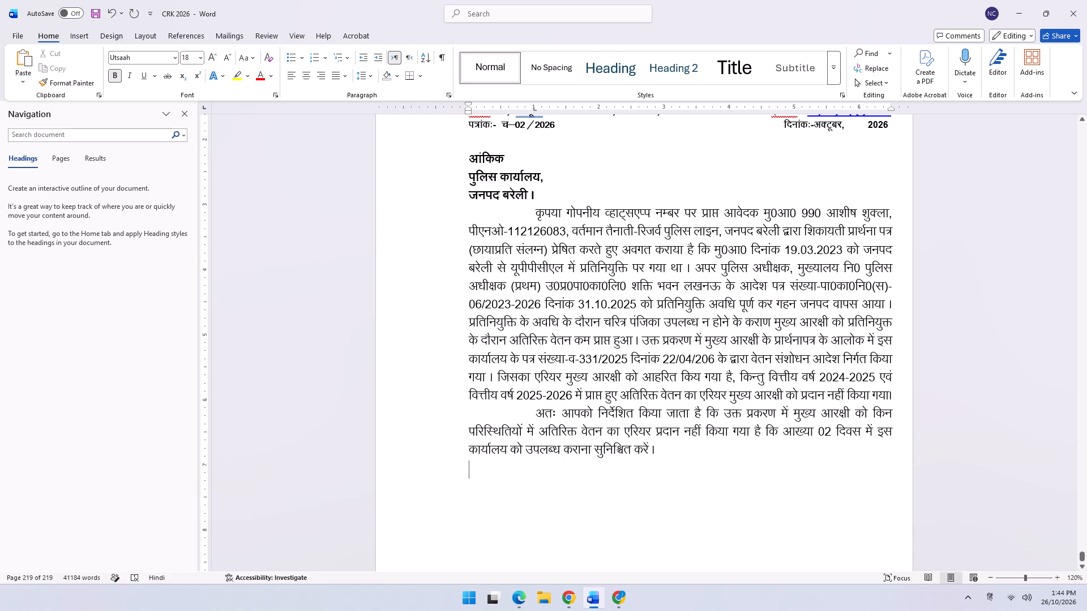
click(781, 430)
key(BackSpace)
key(BackSpace)
key(BackSpace)
key(BackSpace)
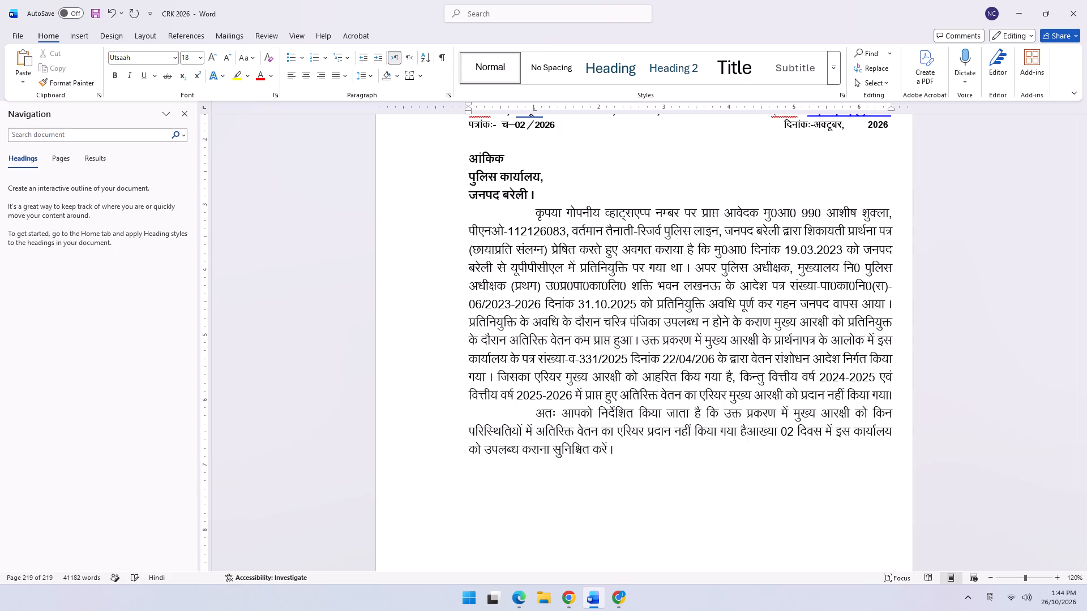
key(space)
text(के सम्बन्ध में अपनी सु)
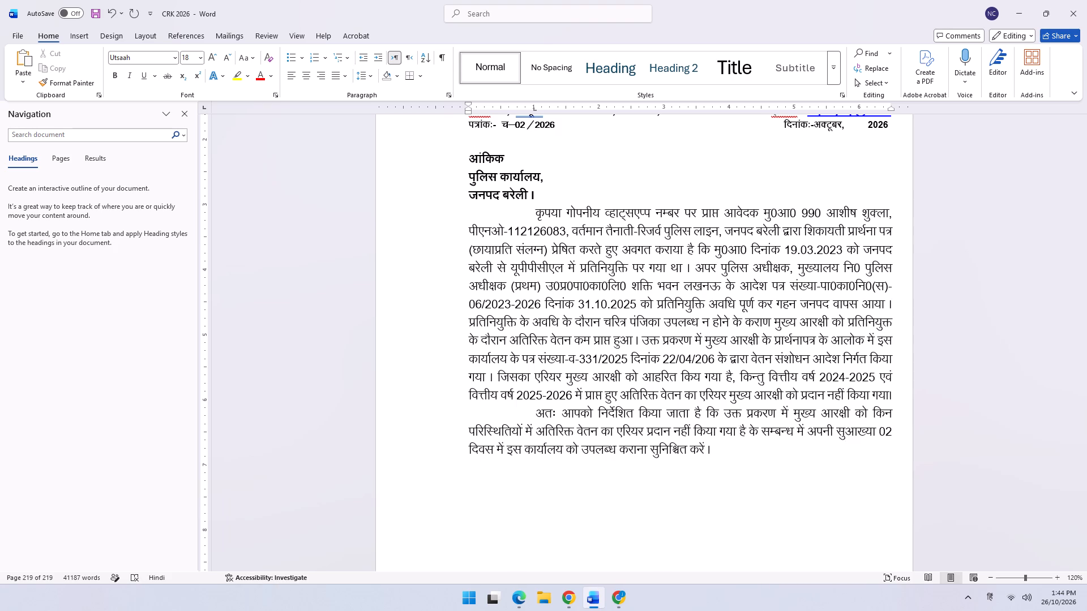
text(श्प)
key(BackSpace)
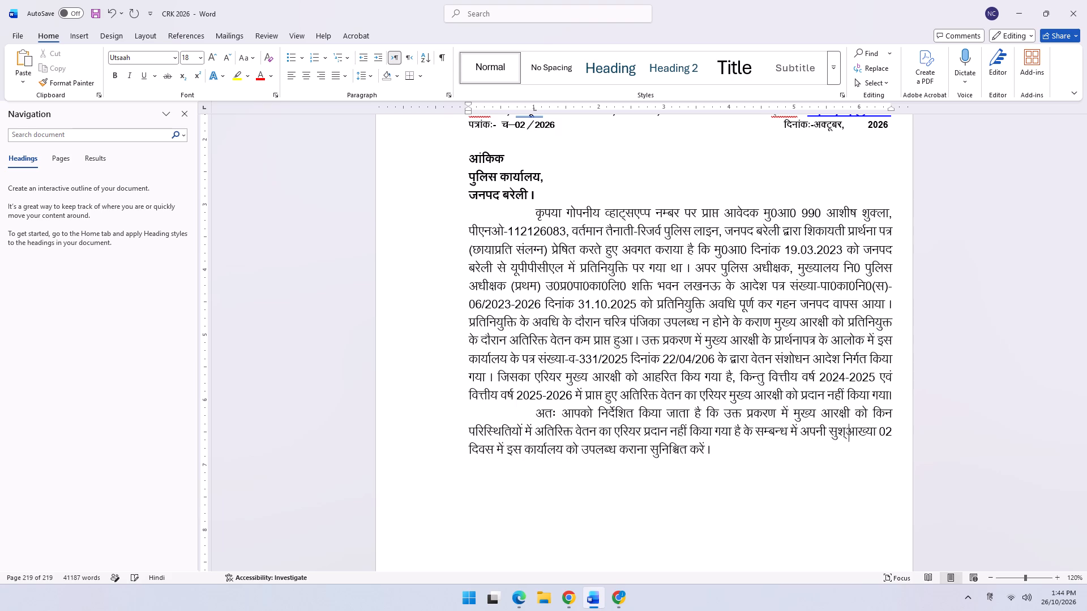
key(BackSpace)
key(BackSpace)
key(BackSpace)
text(स्)
text(पष्ट)
key(space)
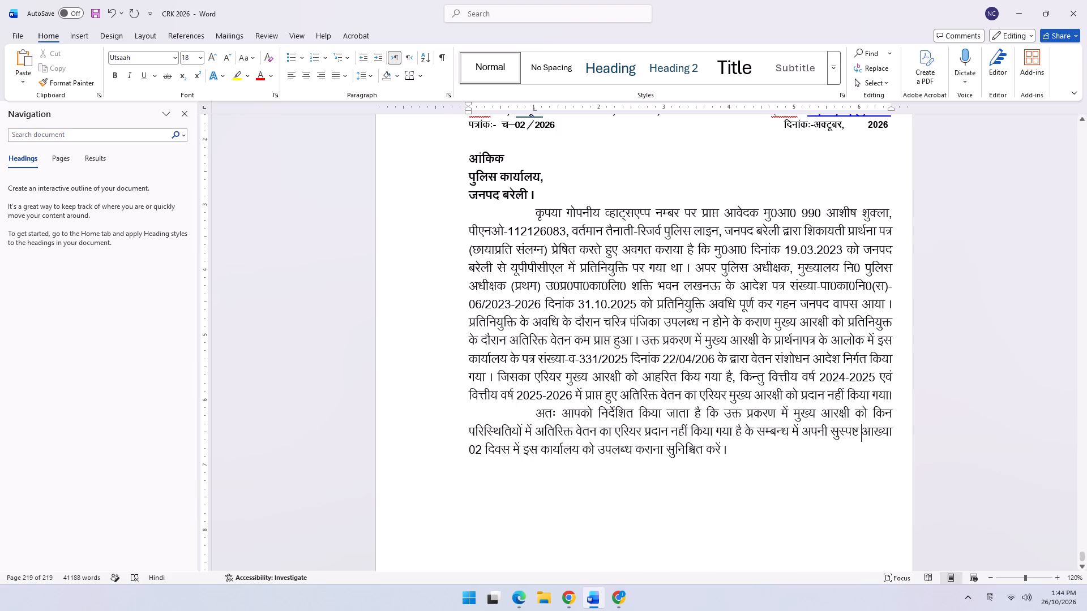
Add a three-line signature block two blank lines below the body: "प्रधान लिपिक", "पुलिस कार्यालय", "जनपद बरेली ।".
click(756, 458)
key(Return)
key(Return)
key(Return)
text(प्रधान लिपिक)
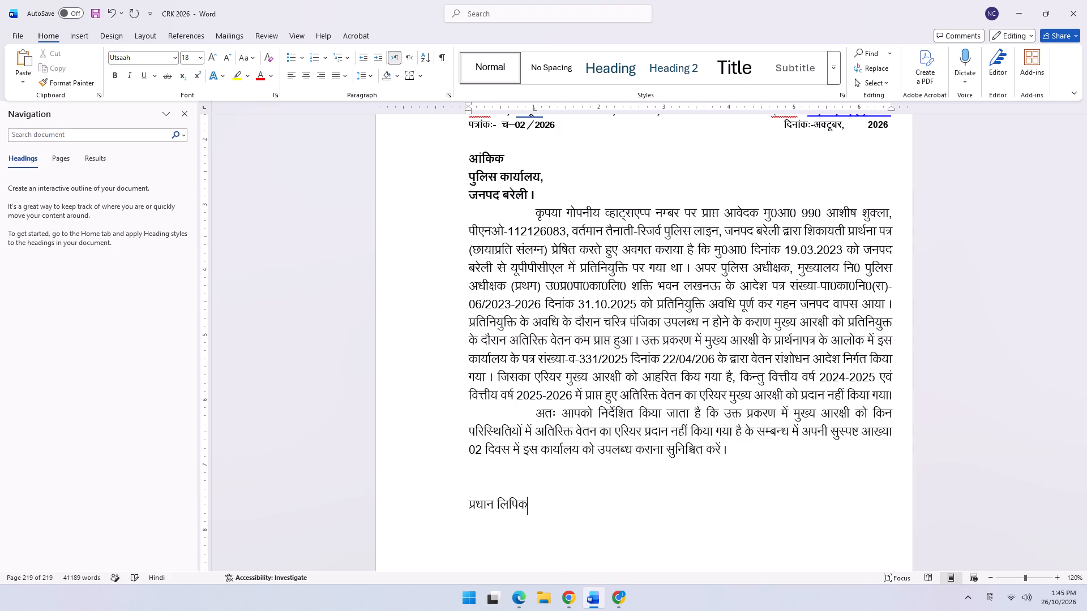
key(Return)
text(पुलिस कार्यालय)
key(Return)
text(जनपद बरेली।)
key(Left)
key(space)
key(Up)
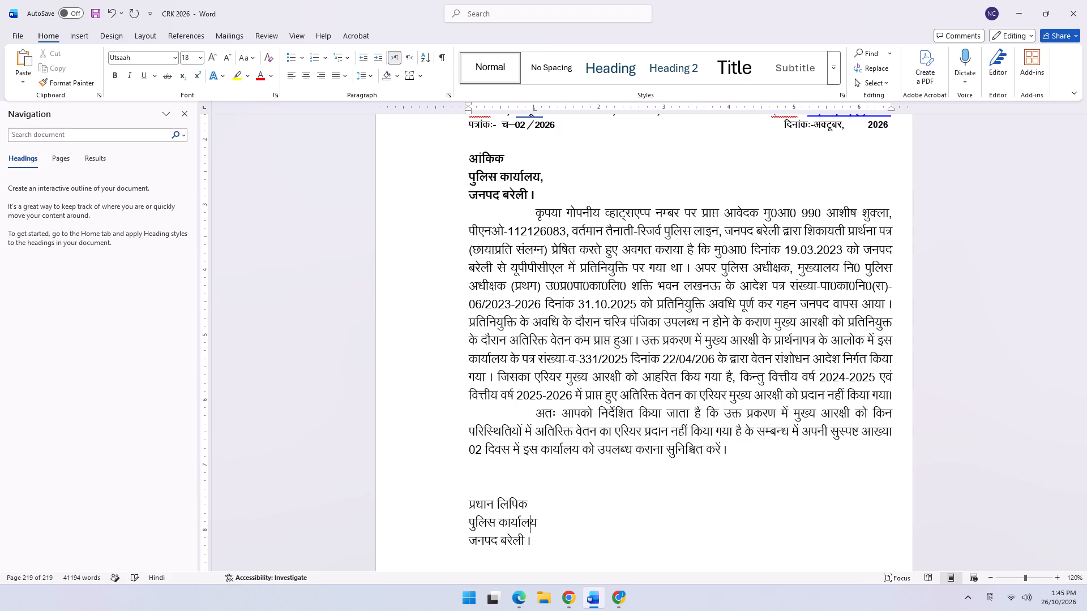
Make the signature block bold and centred, and indent it close to the page's right margin with each entry on a single line.
key(Down)
key(Right)
key(shift+Up)
key(shift+Up)
key(shift+Up)
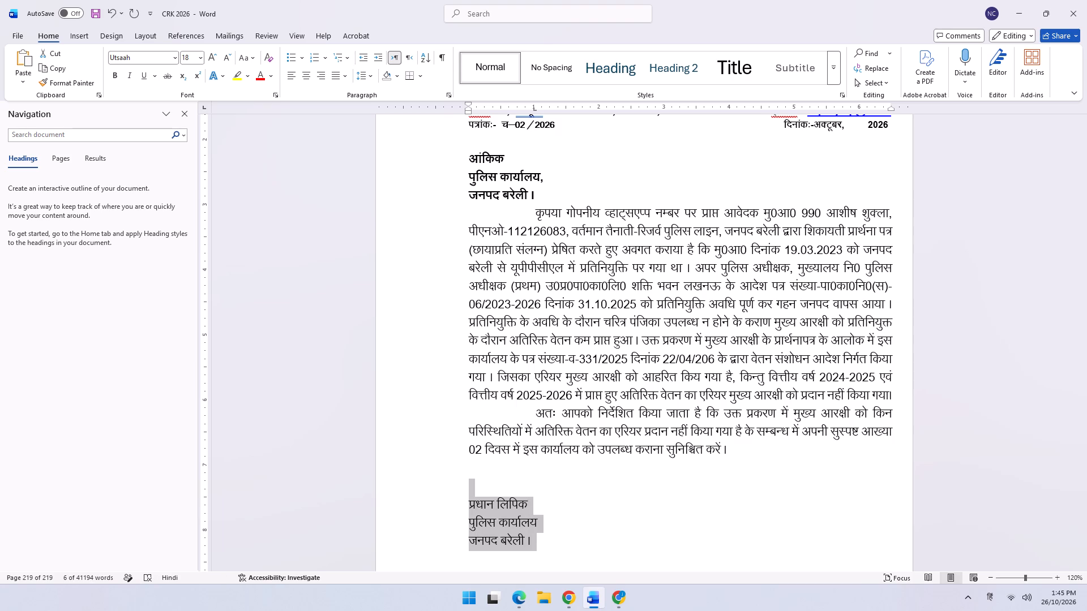
key(ctrl+e)
key(ctrl+b)
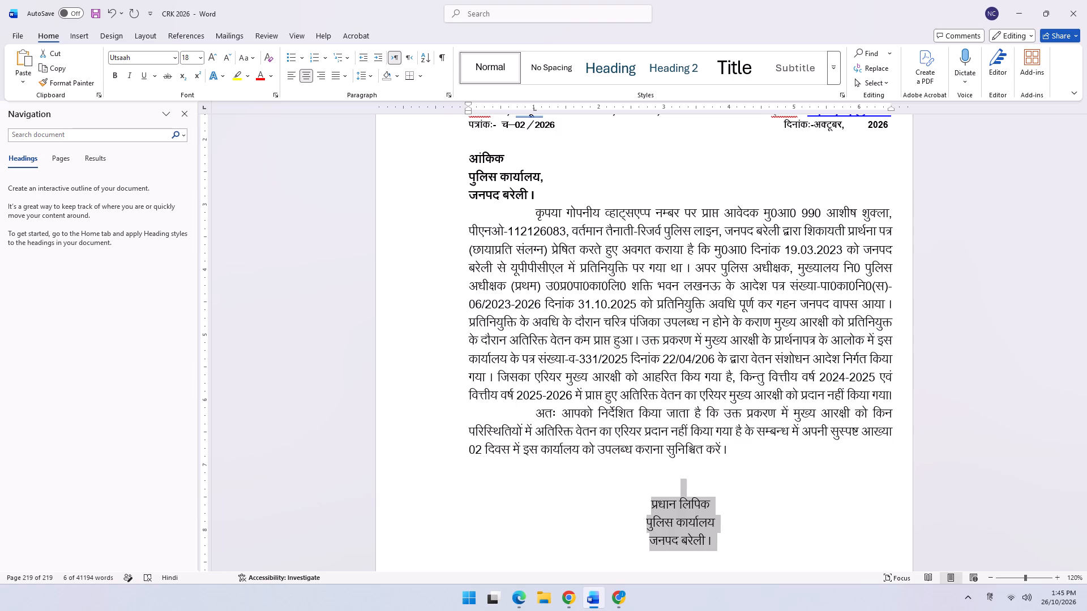
key(Tab)
key(Tab)
key(Tab)
key(Tab)
key(Tab)
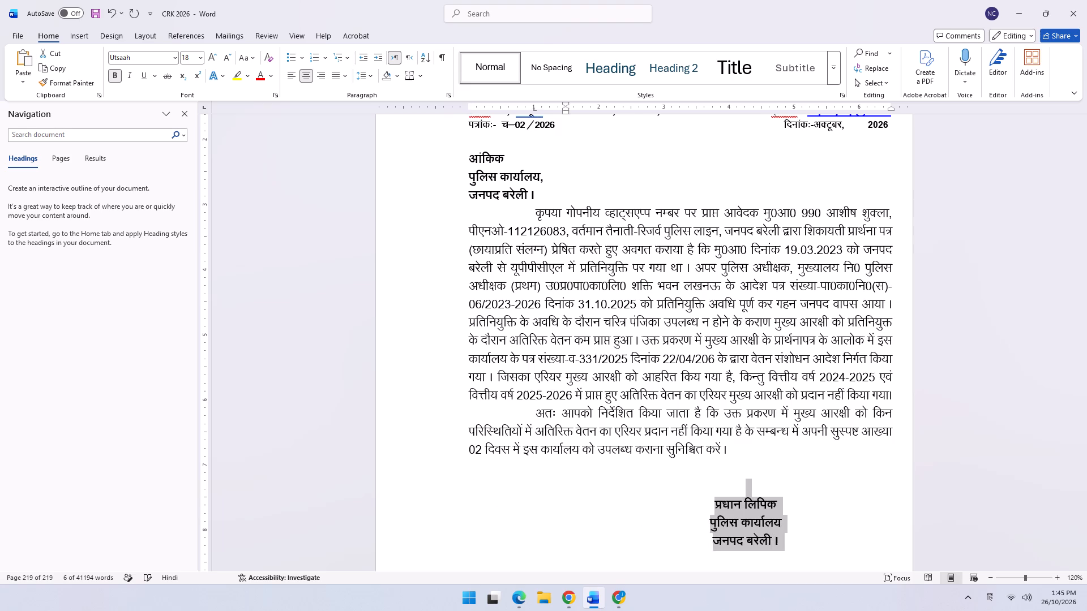
key(Tab)
key(Tab)
key(Tab)
key(Tab)
key(Tab)
key(Tab)
key(Tab)
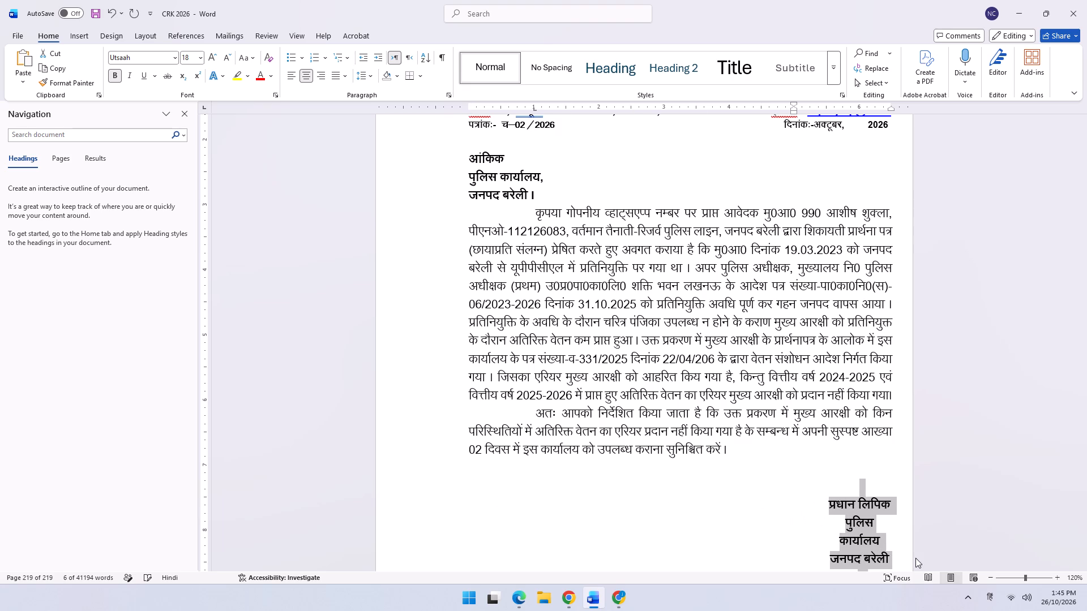
key(BackSpace)
Add one more blank line between the letter body and the signature block.
key(Up)
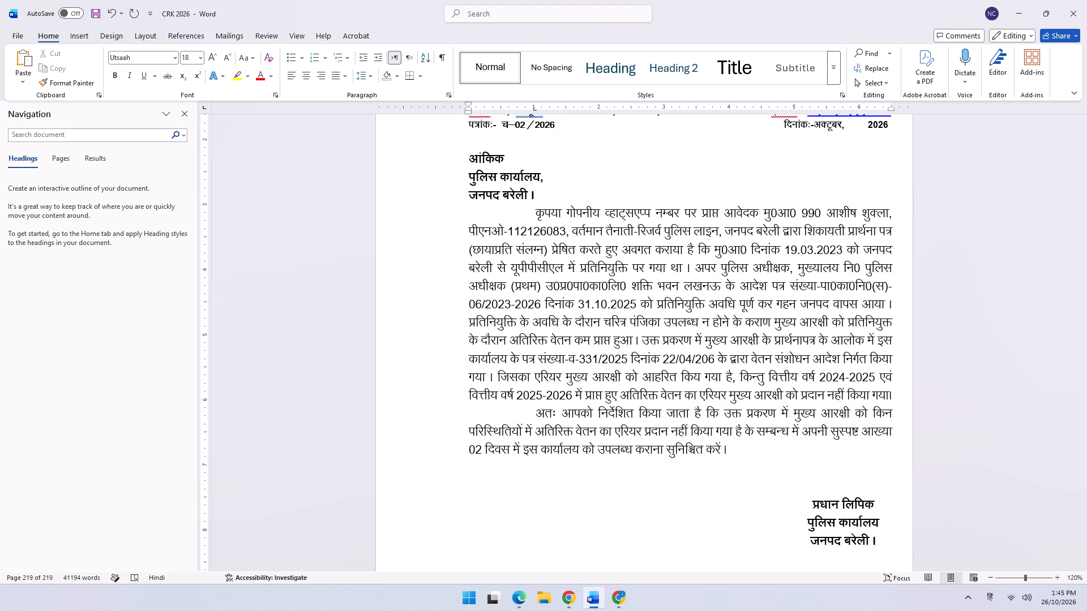
key(Return)
Reduce the font size of the blank line between the letterhead and "आंकिक" to 7.
scroll(727, 311, down, 1)
scroll(760, 353, up, 1)
scroll(762, 354, down, 1)
scroll(762, 355, up, 4)
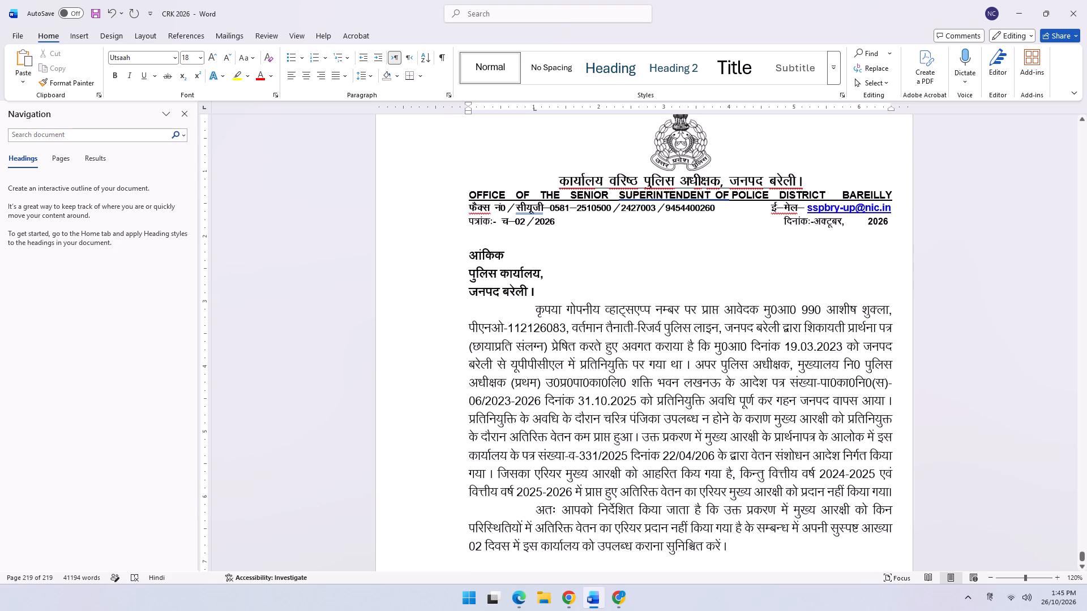
click(487, 240)
key(ctrl+bracketleft)
key(ctrl+bracketleft)
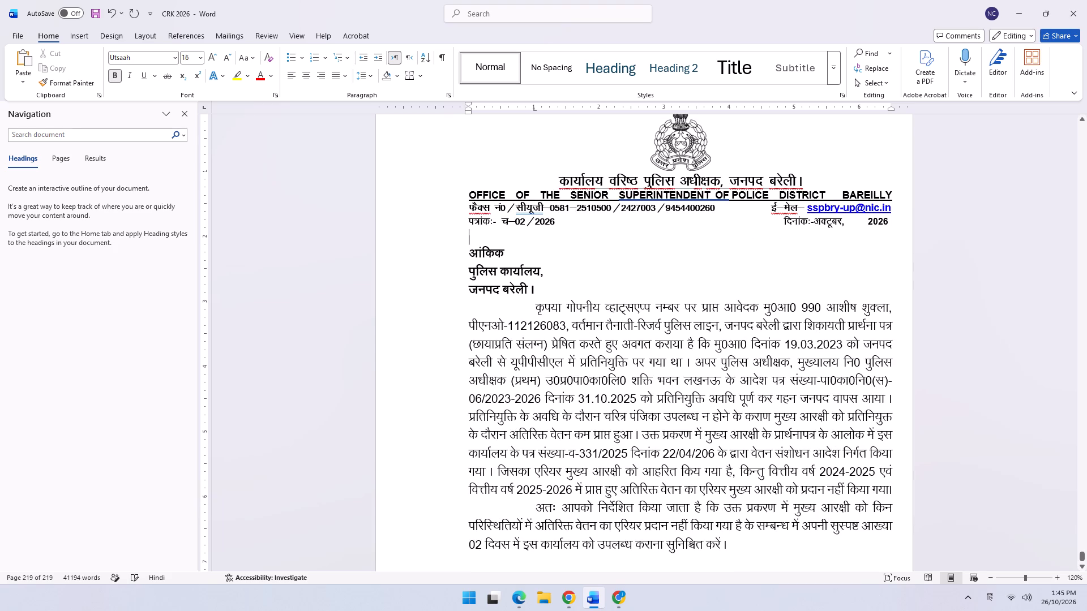
key(ctrl+bracketleft)
key(ctrl+bracketleft)
key(ctrl+bracketleft)
key(ctrl+bracketleft)
key(ctrl+bracketleft)
key(ctrl+bracketleft)
key(ctrl+bracketleft)
key(ctrl+bracketleft)
key(ctrl+bracketleft)
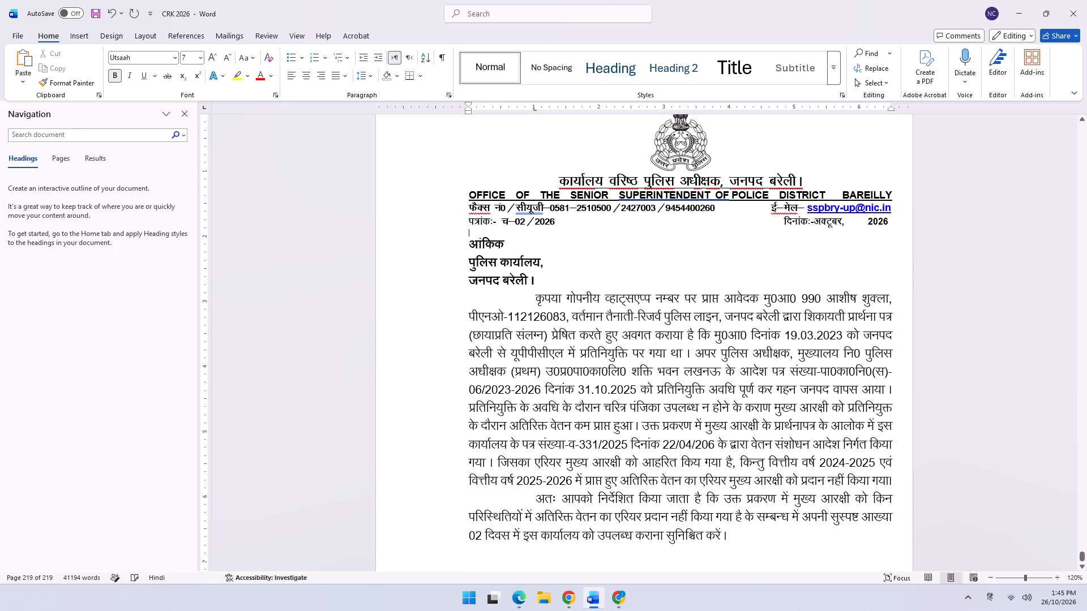
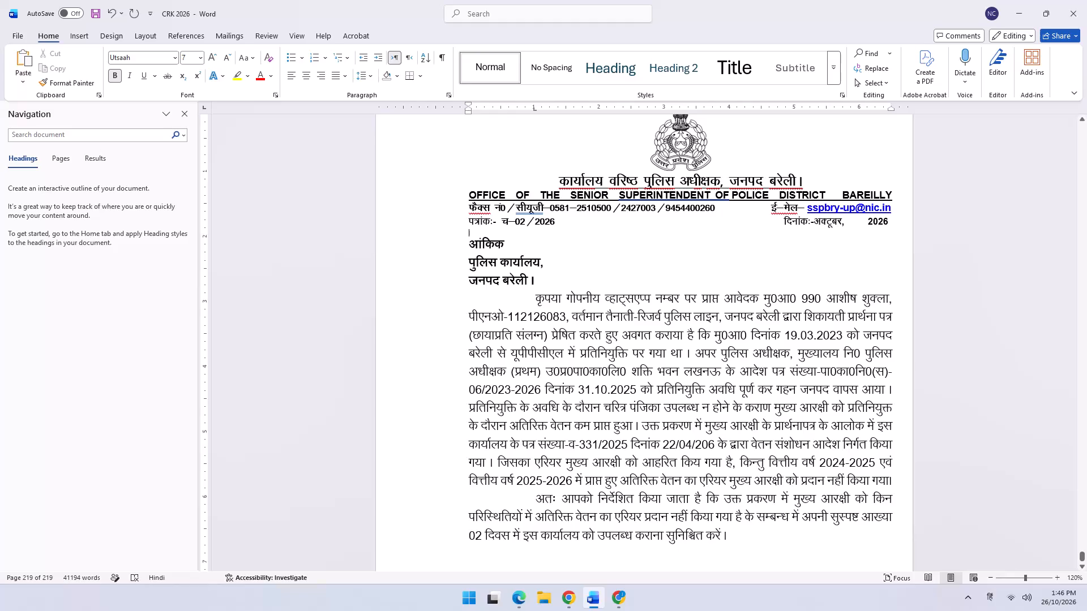
Correct "किय" to "किया" in the body phrase "आहरित किय गया है".
click(692, 463)
click(697, 464)
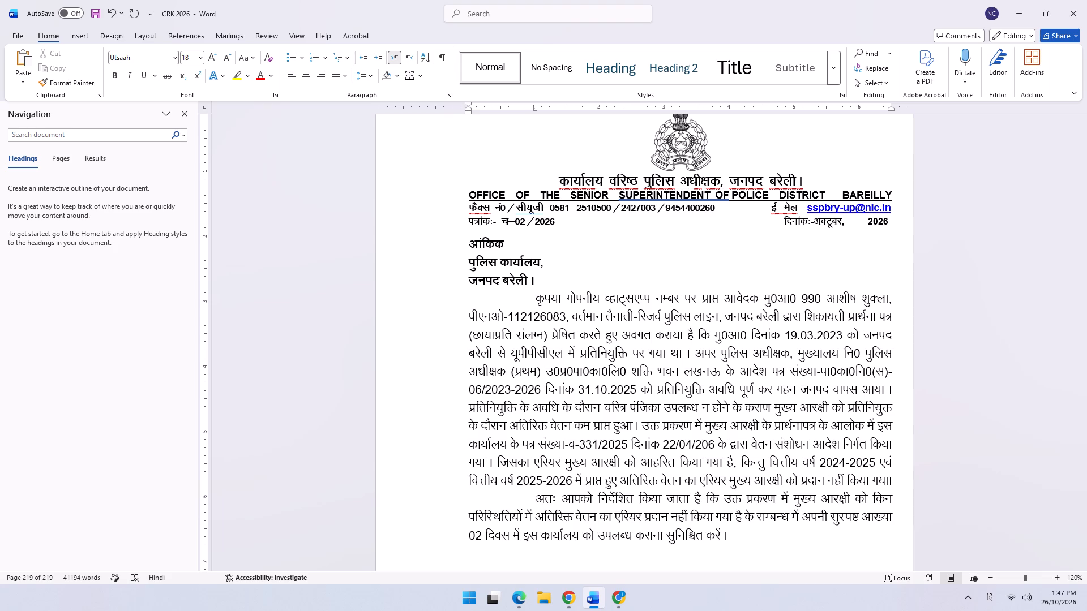
Insert "वरिष्ठ पुलिस अधीक्षक, जनपद बरेली के" after "कृपया" at the start of the letter body.
click(558, 296)
key(space)
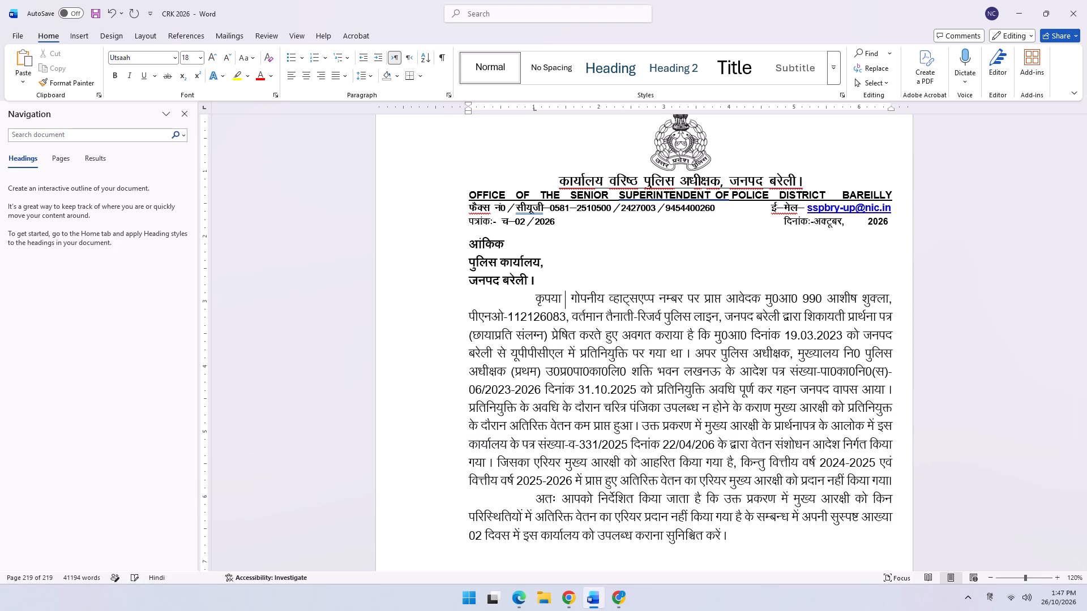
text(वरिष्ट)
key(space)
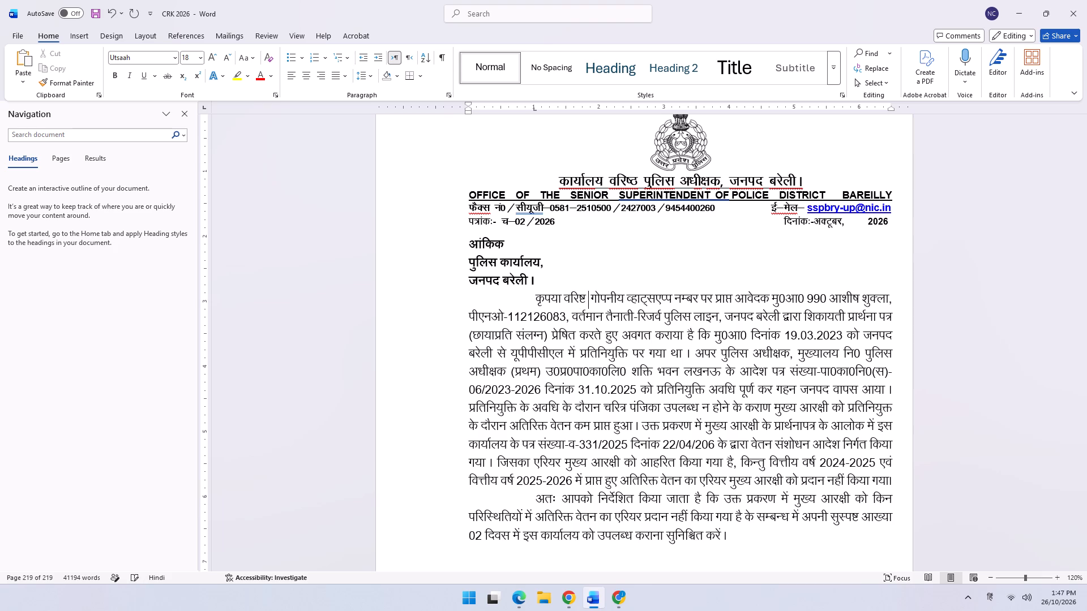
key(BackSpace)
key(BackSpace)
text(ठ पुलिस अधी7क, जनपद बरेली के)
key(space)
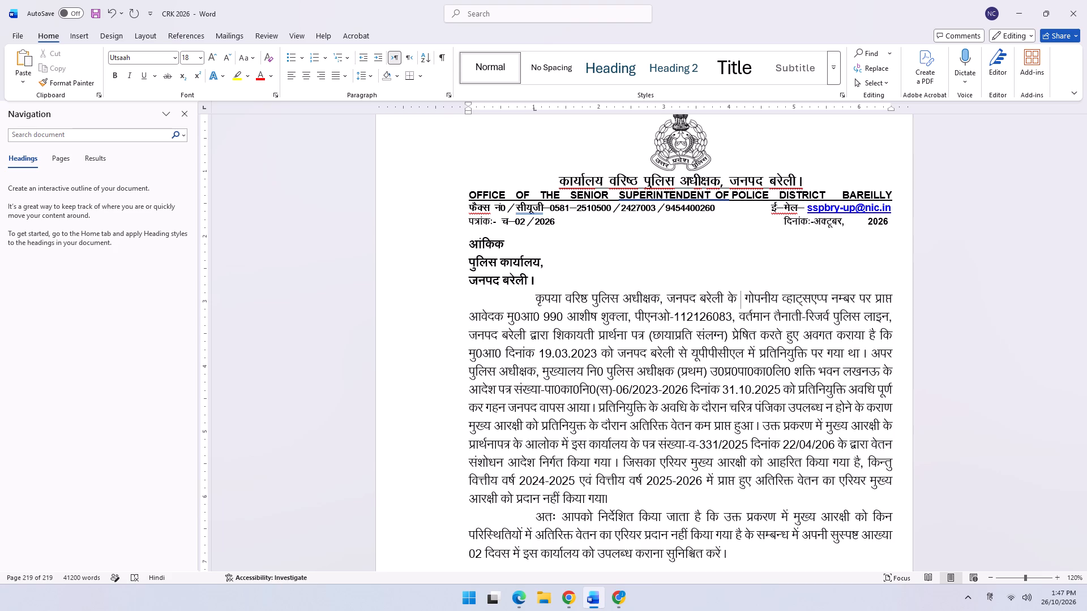
Continue the inserted text with the letter reference "पत्र संख्या-एसटी-एसएसपी-194/2026(गो0हे0ला0) दिनांक".
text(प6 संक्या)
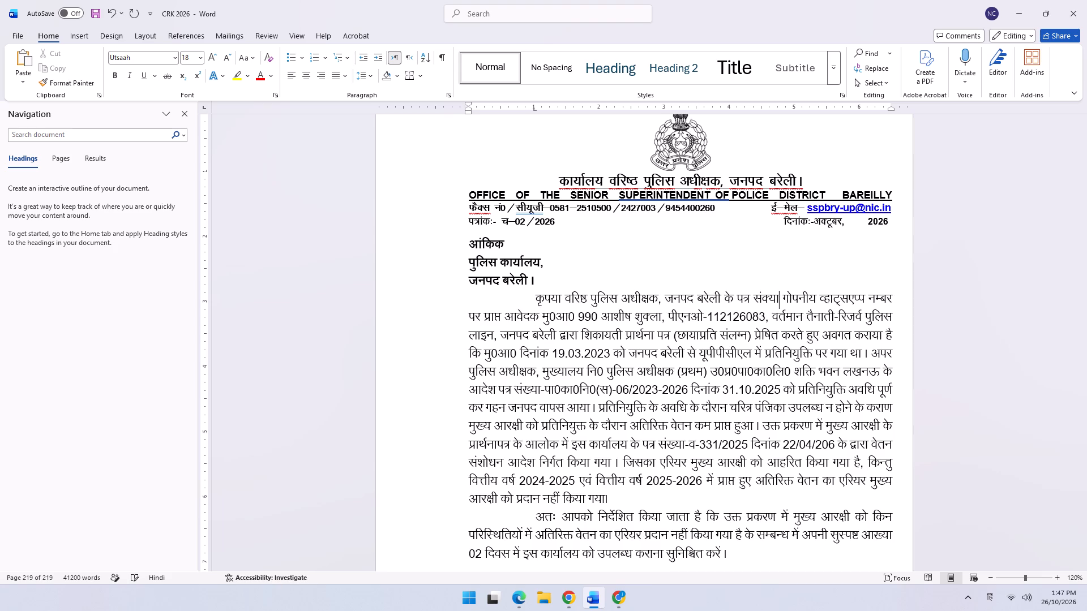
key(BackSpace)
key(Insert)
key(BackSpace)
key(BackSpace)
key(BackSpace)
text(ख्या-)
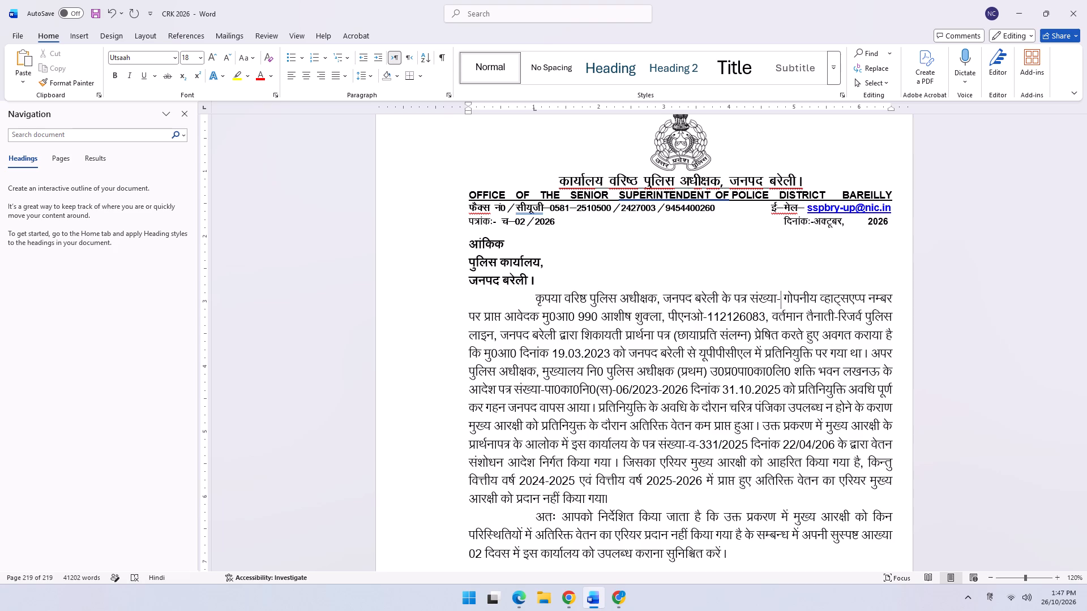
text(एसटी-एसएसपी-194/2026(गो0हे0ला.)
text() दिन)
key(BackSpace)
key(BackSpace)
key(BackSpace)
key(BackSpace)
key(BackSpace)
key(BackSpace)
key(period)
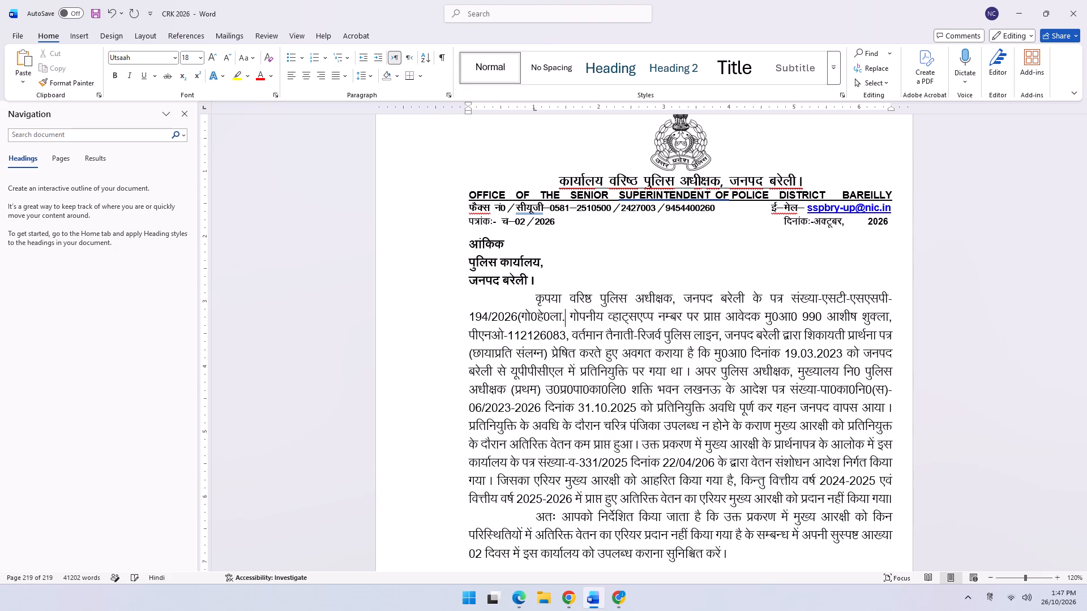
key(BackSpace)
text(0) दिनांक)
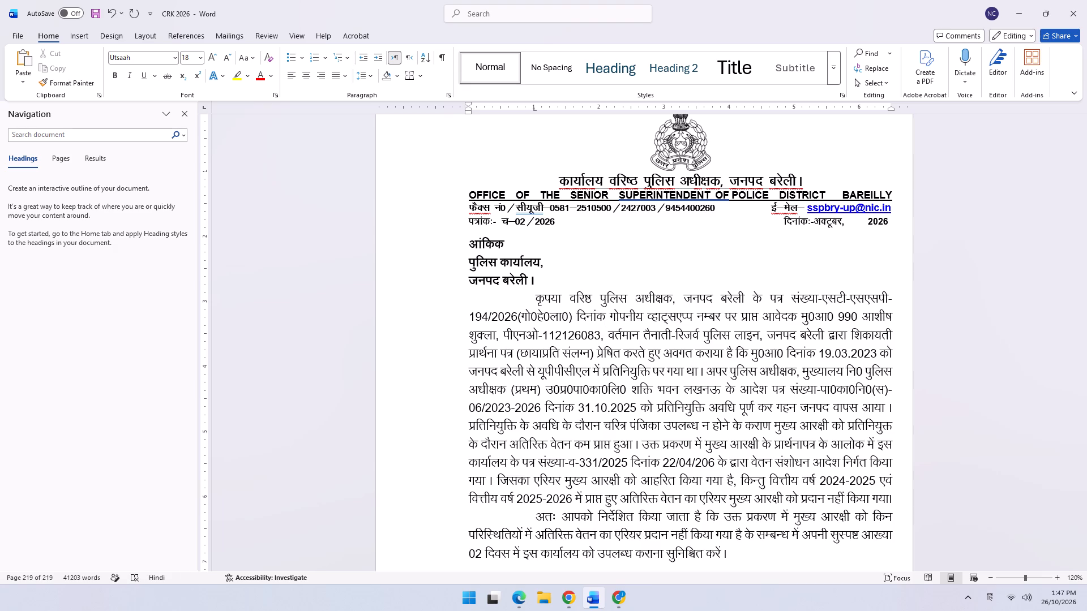
Complete the inserted reference with "-23/10/2026 के साथ संलग्न एवं" before "गोपनीय", leaving a single space.
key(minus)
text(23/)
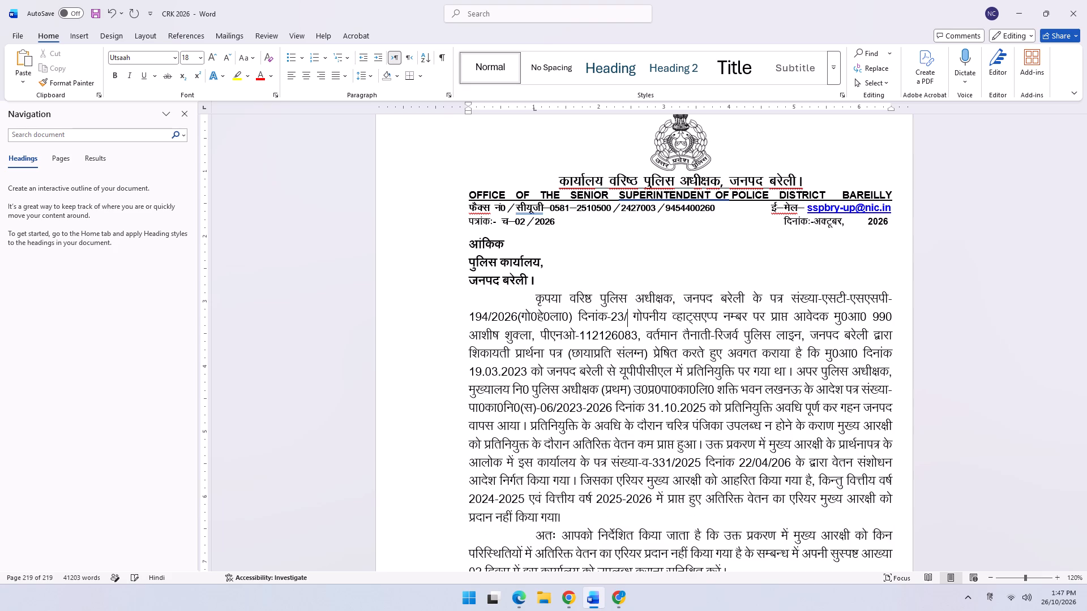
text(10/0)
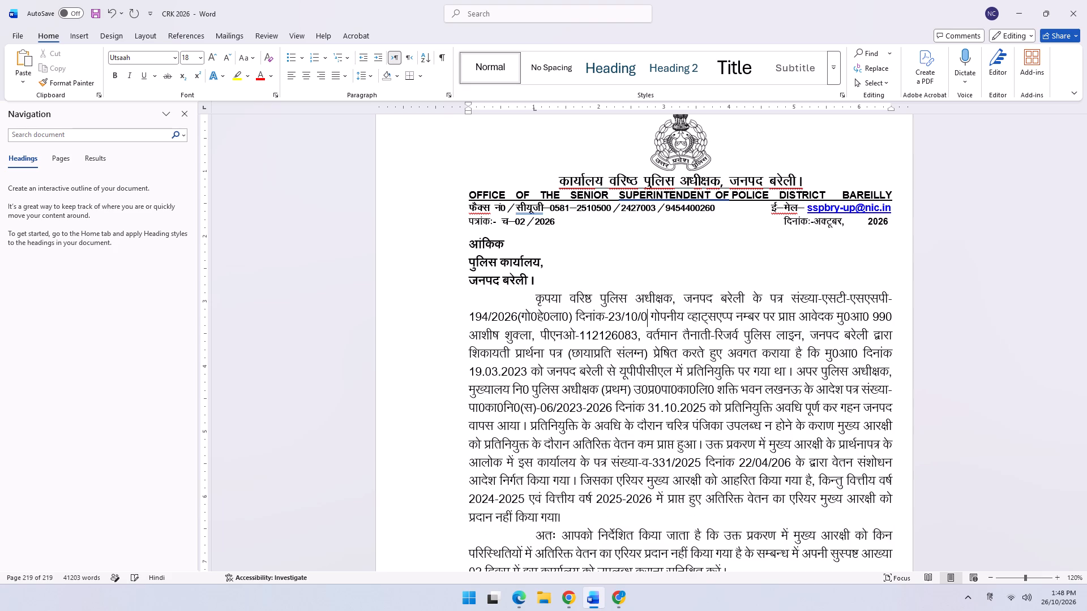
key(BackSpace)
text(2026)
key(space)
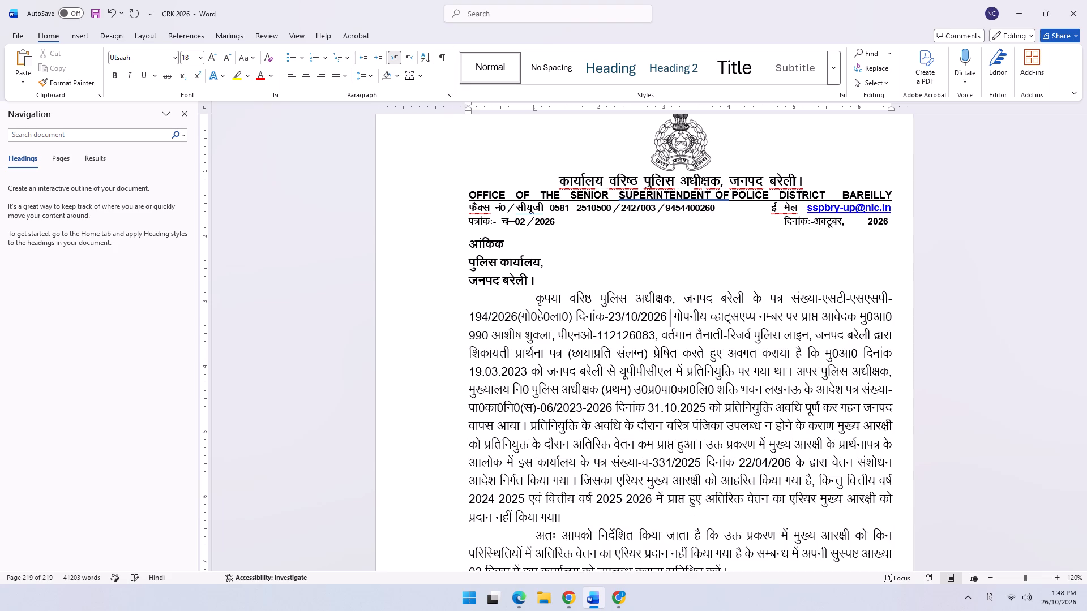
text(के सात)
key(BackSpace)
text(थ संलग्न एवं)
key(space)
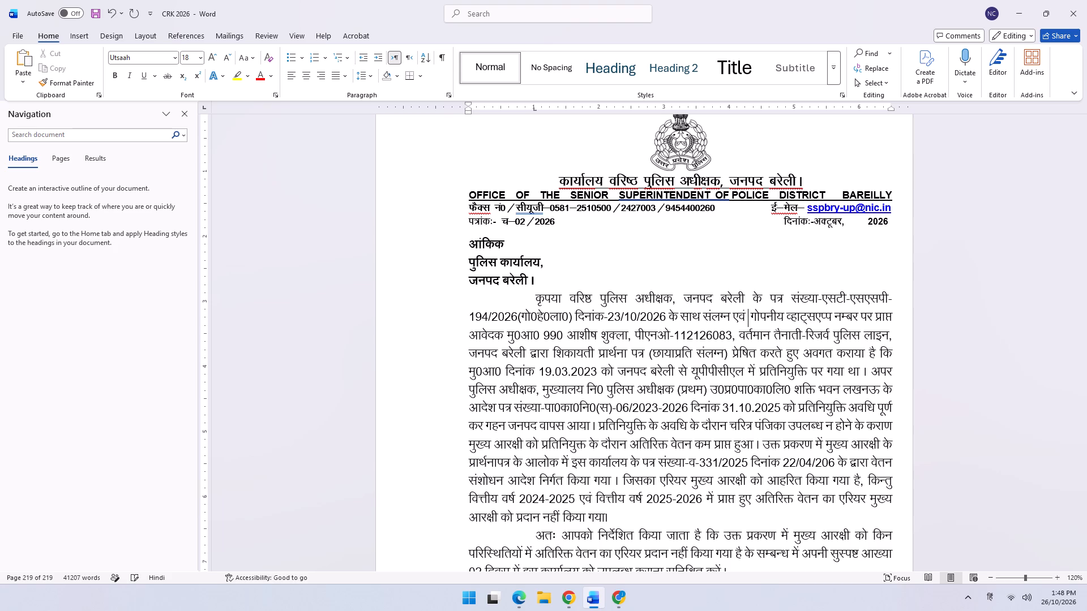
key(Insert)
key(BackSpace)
Review the closing directive paragraph, the signature block and the overall layout of the letter.
scroll(532, 379, down, 2)
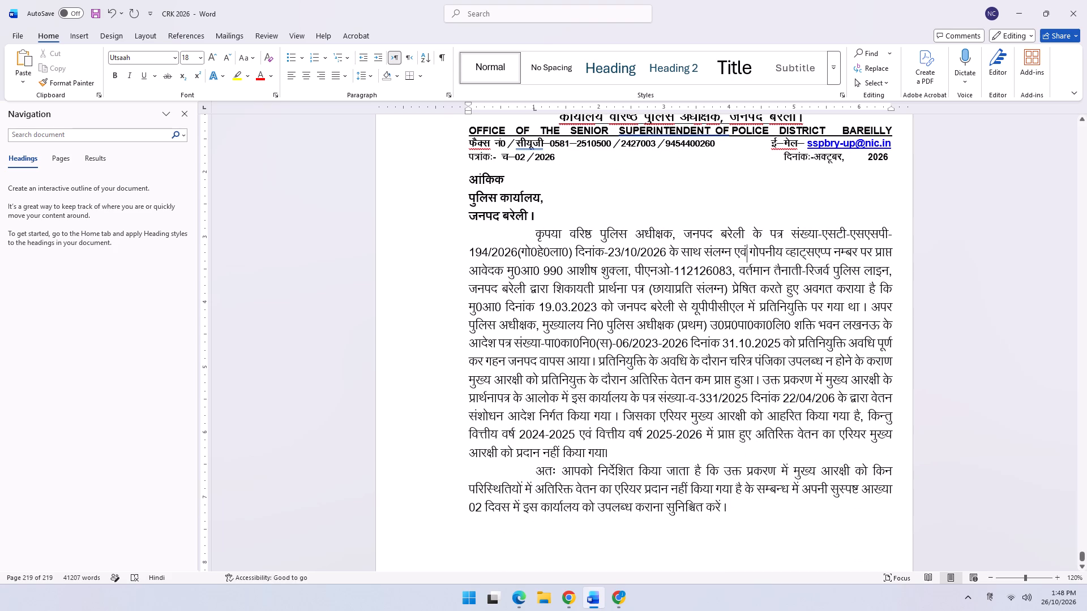
drag(606, 472, 654, 474)
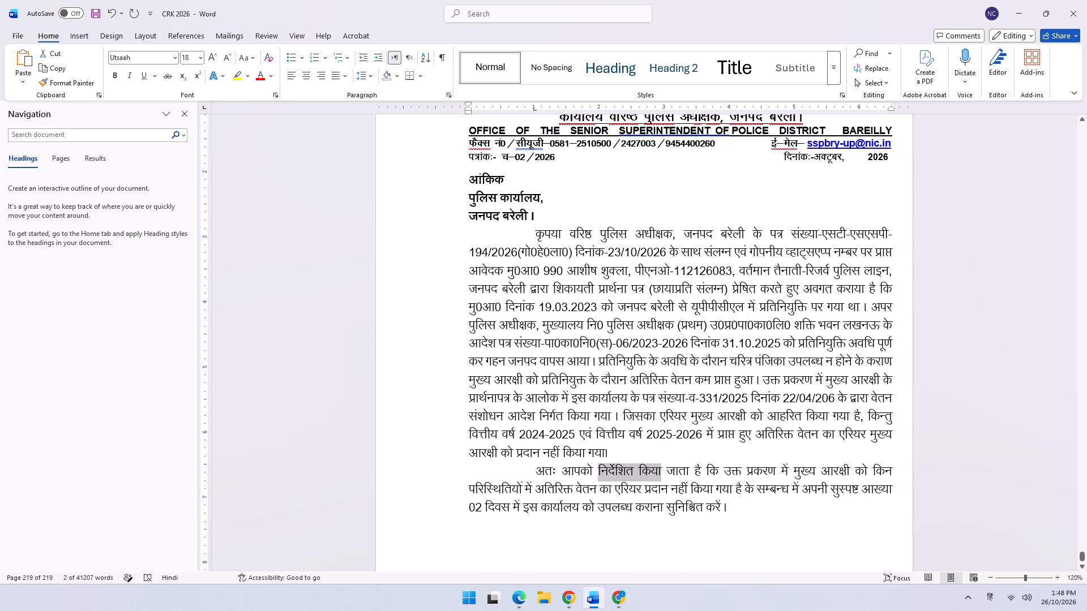
scroll(567, 447, down, 2)
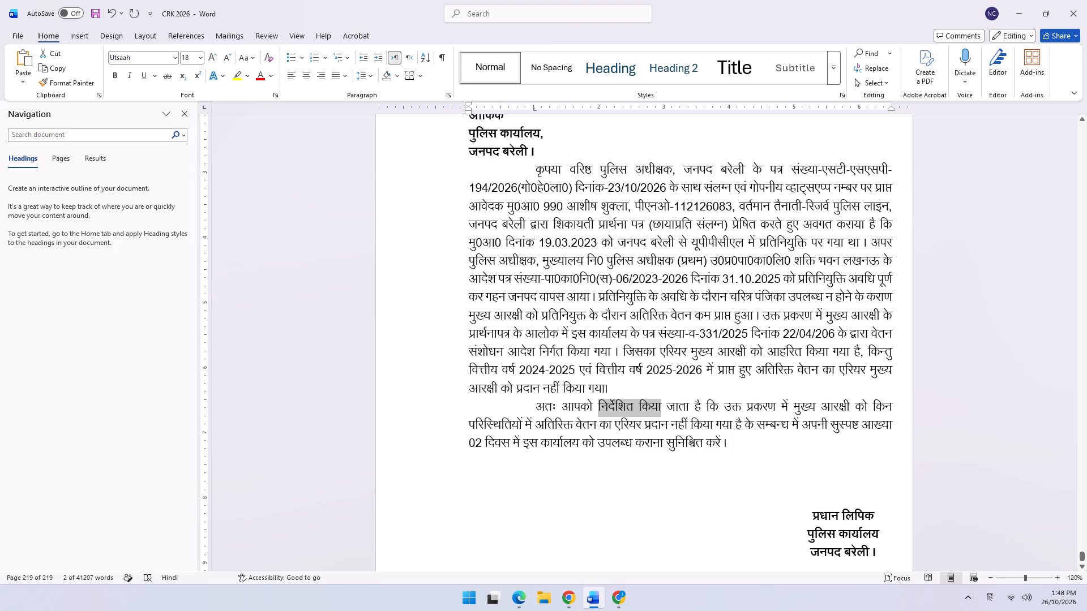
drag(792, 423, 810, 427)
drag(810, 427, 853, 450)
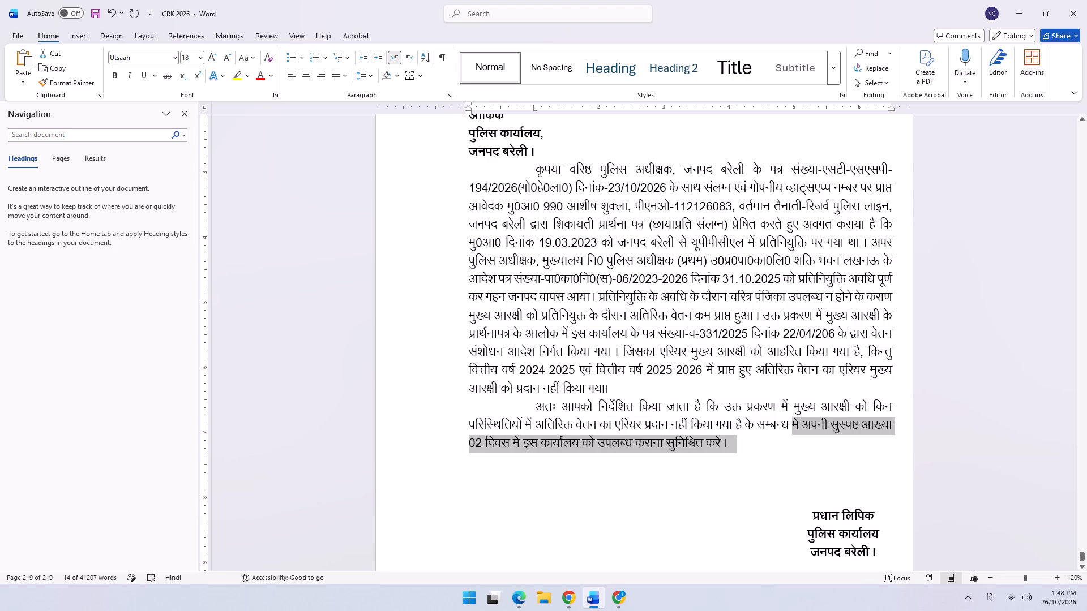
scroll(627, 443, down, 2)
click(706, 436)
scroll(704, 434, up, 3)
scroll(637, 411, up, 3)
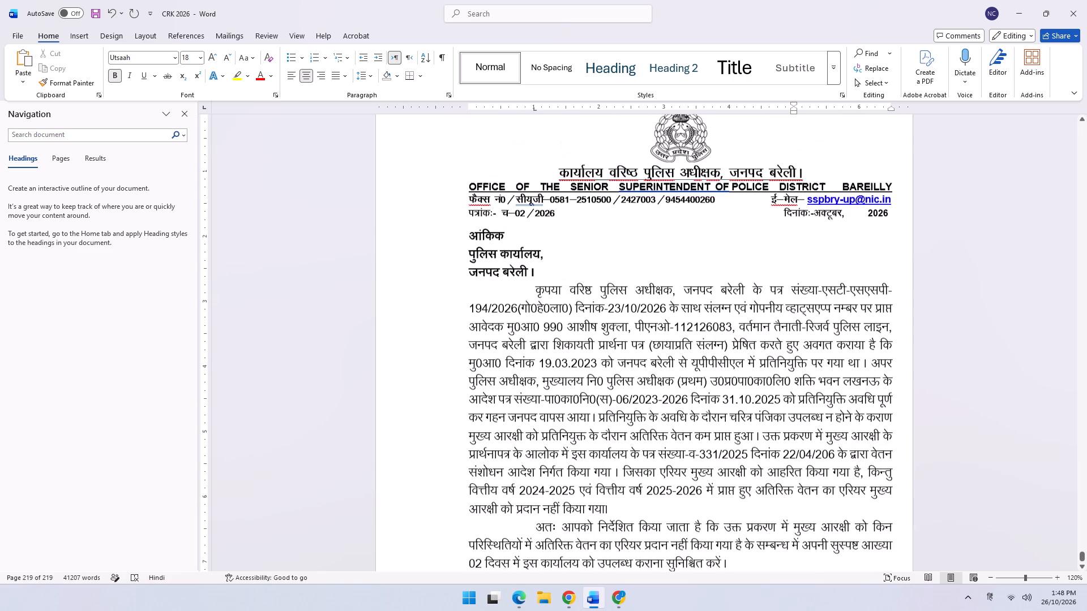
scroll(630, 382, down, 5)
click(729, 458)
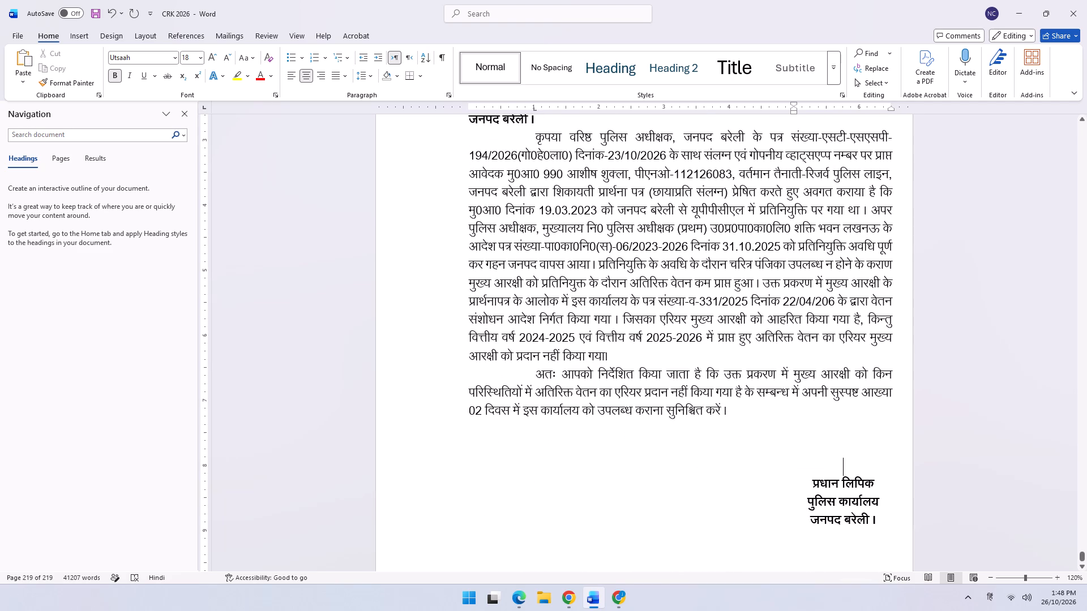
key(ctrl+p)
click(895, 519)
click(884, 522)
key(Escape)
Print two copies of only the current page on the HP LaserJet 1020.
scroll(662, 458, down, 3)
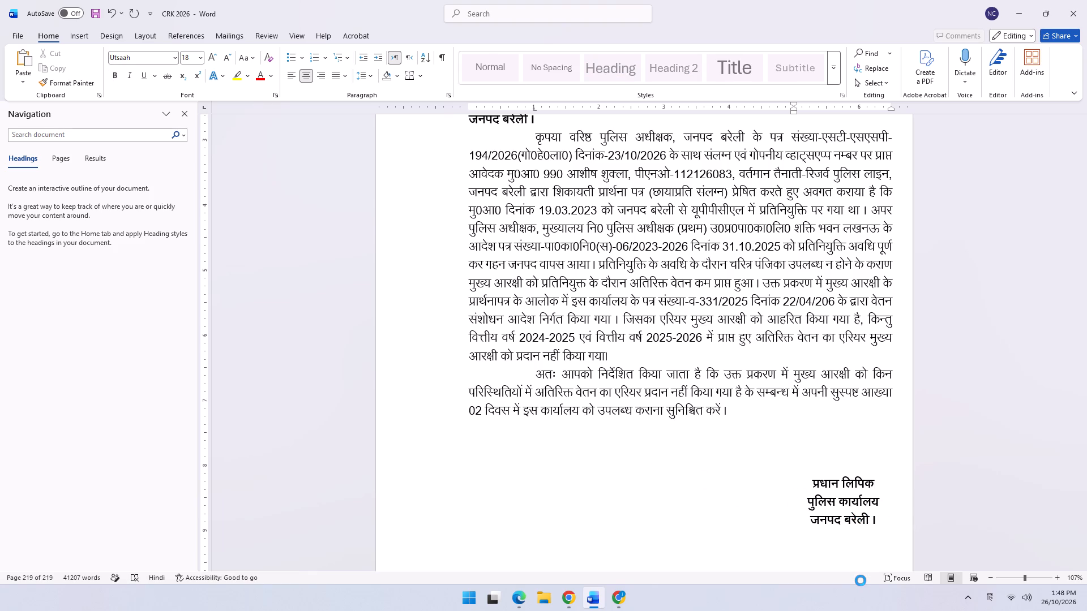
scroll(722, 476, up, 2)
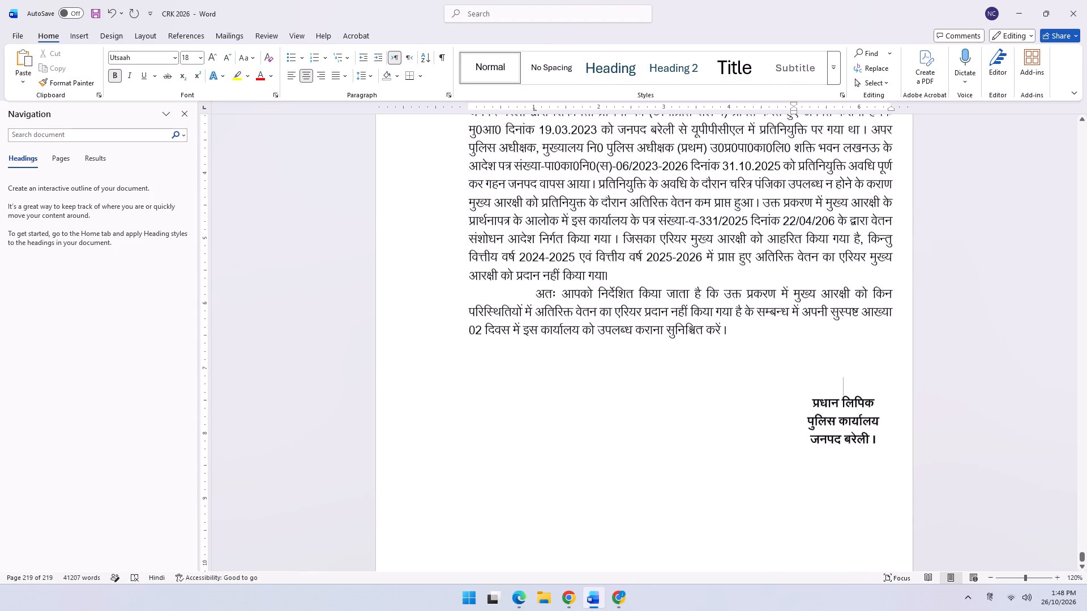
scroll(722, 476, up, 6)
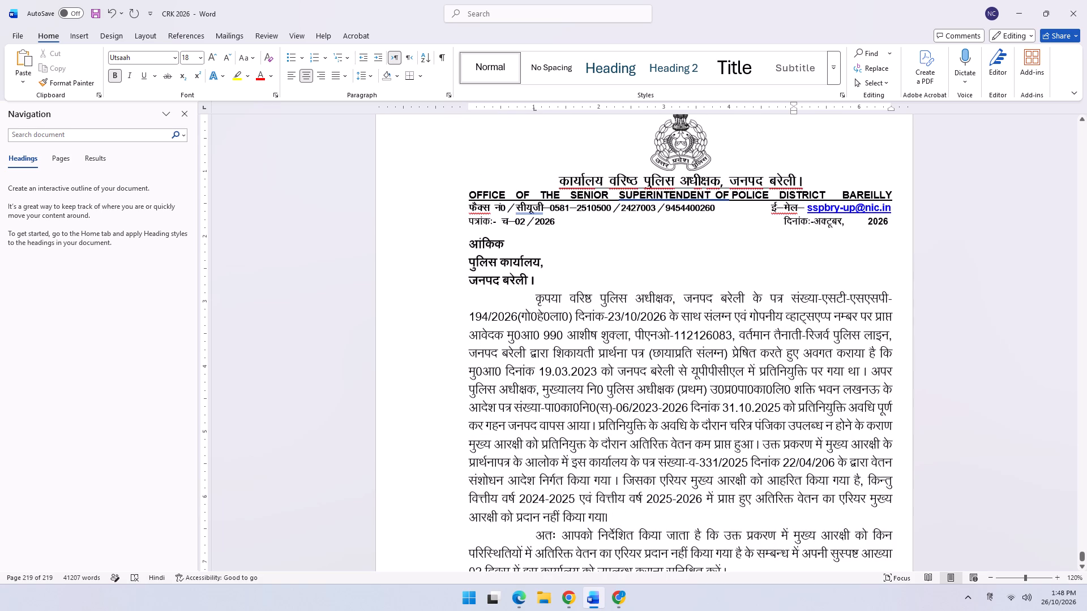
key(ctrl+p)
click(192, 201)
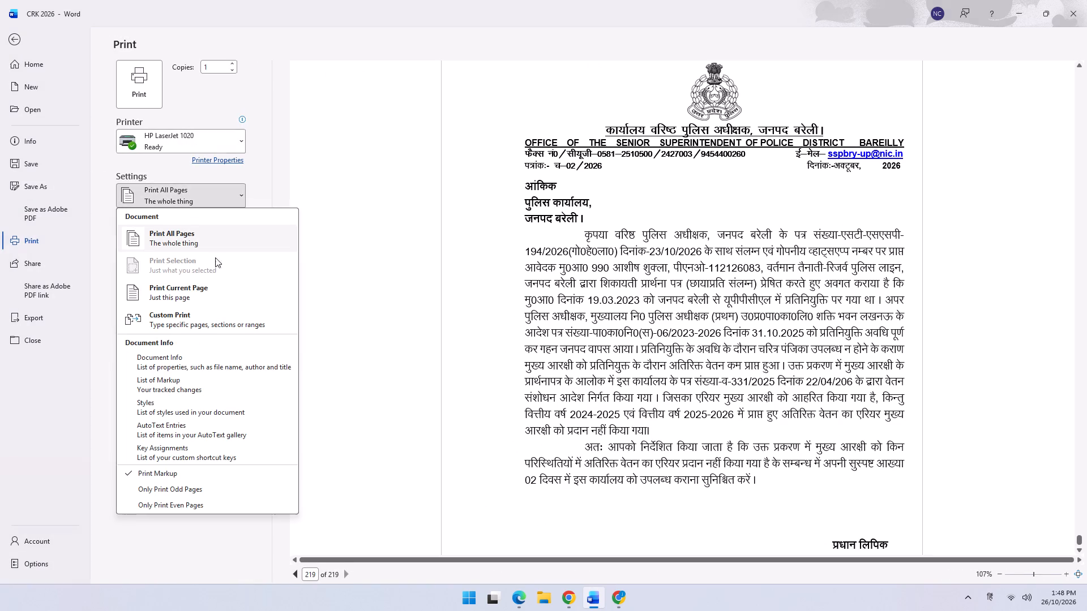
click(201, 292)
click(236, 61)
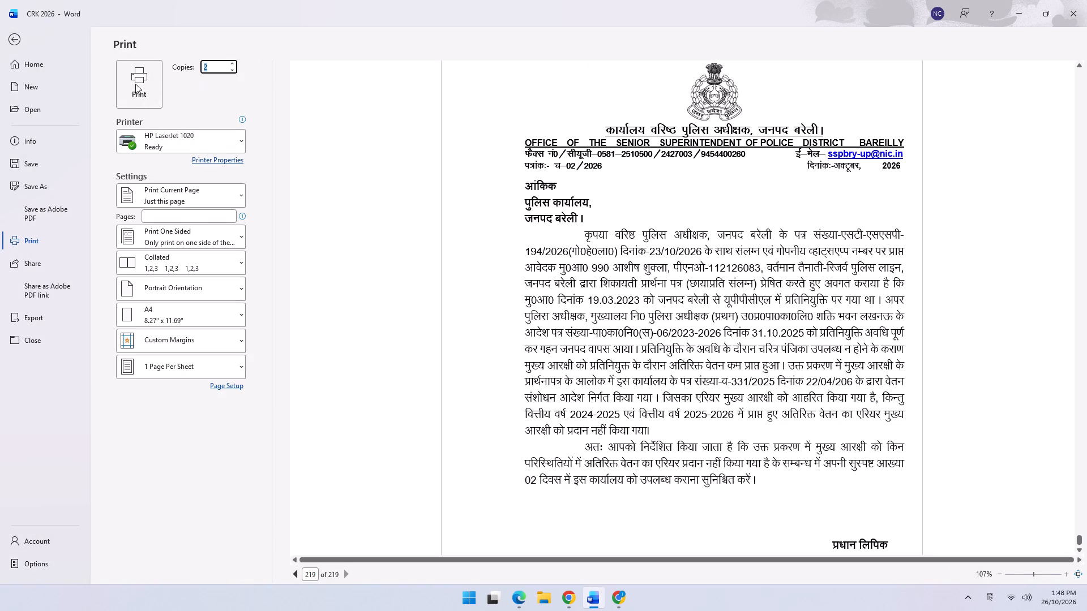
click(135, 84)
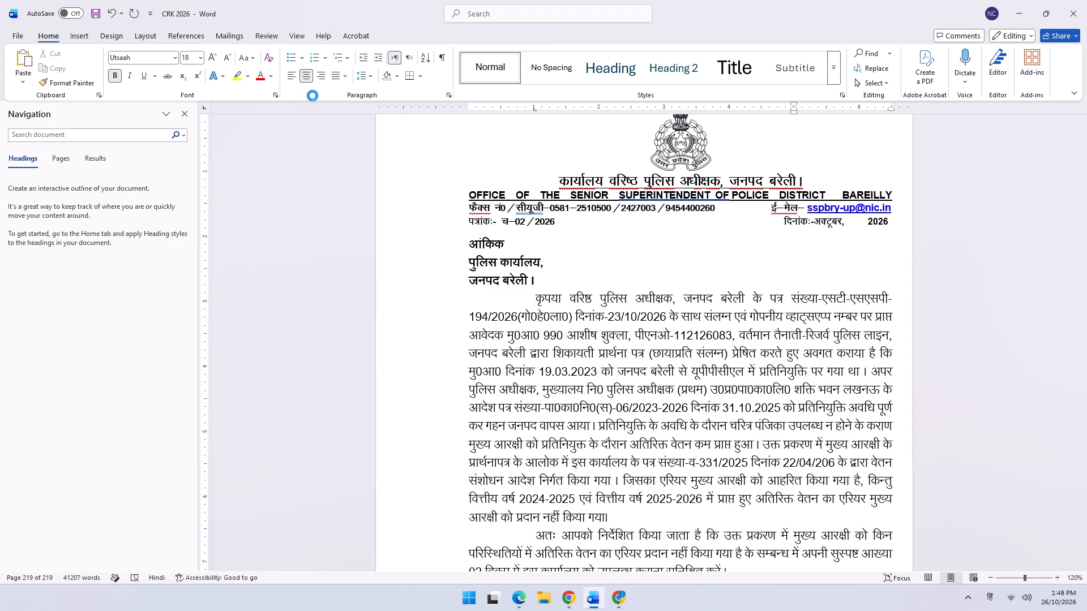
Save the document.
key(ctrl+s)
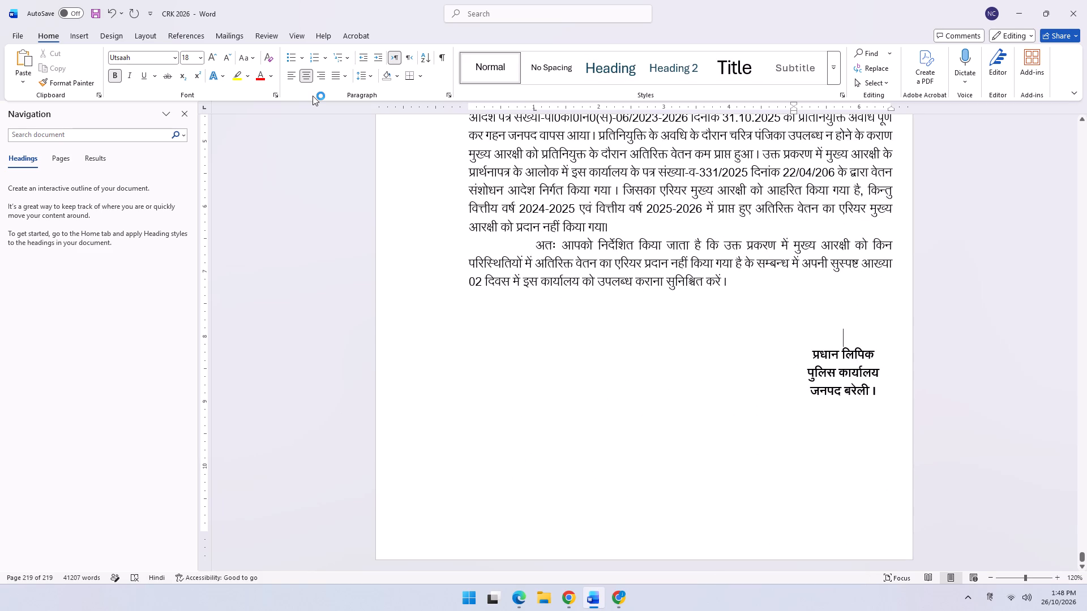
scroll(641, 478, up, 6)
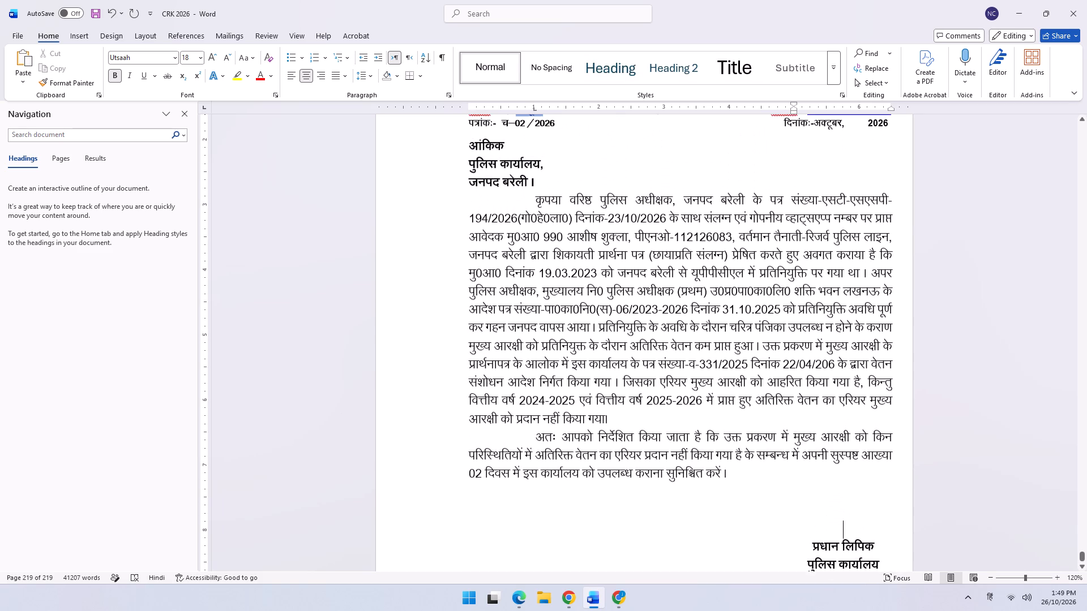
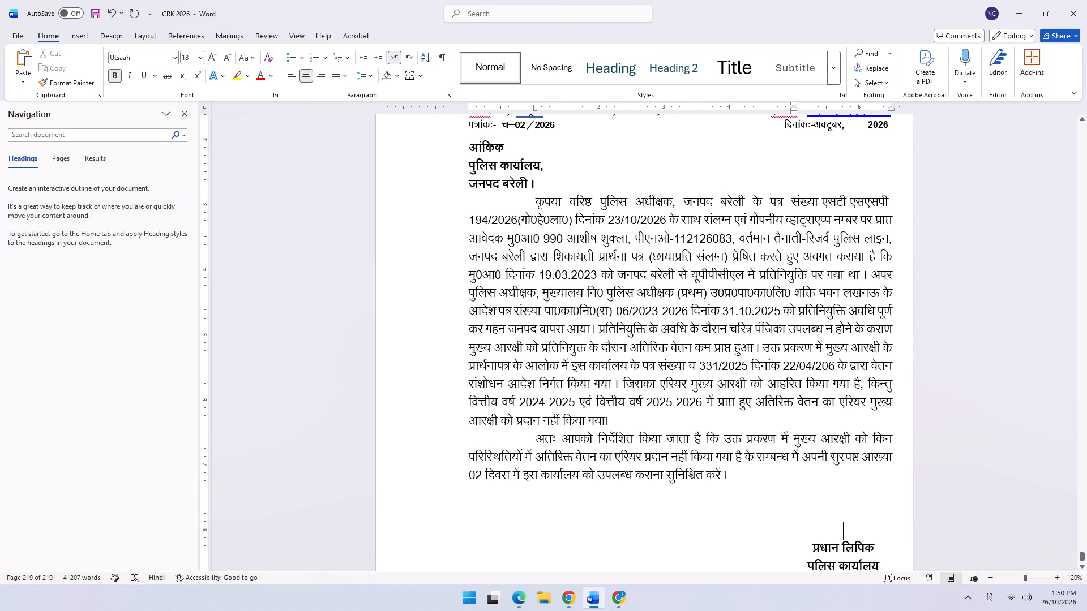
Delete the phrase "आपको निर्देशित किया जाता है कि" after "अतः" in the letter's closing paragraph.
drag(564, 440, 711, 440)
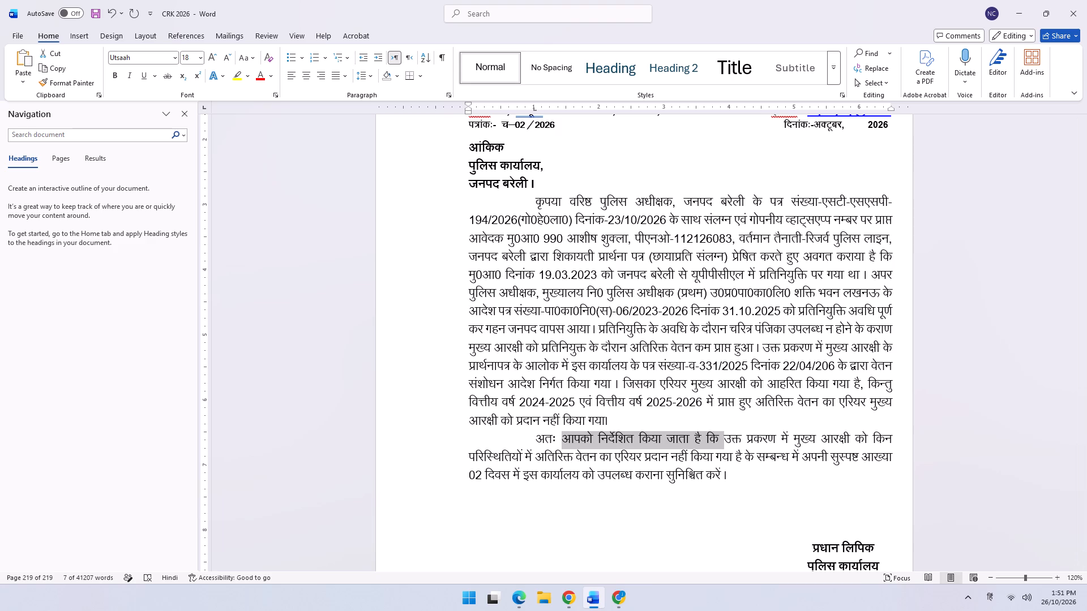
key(Delete)
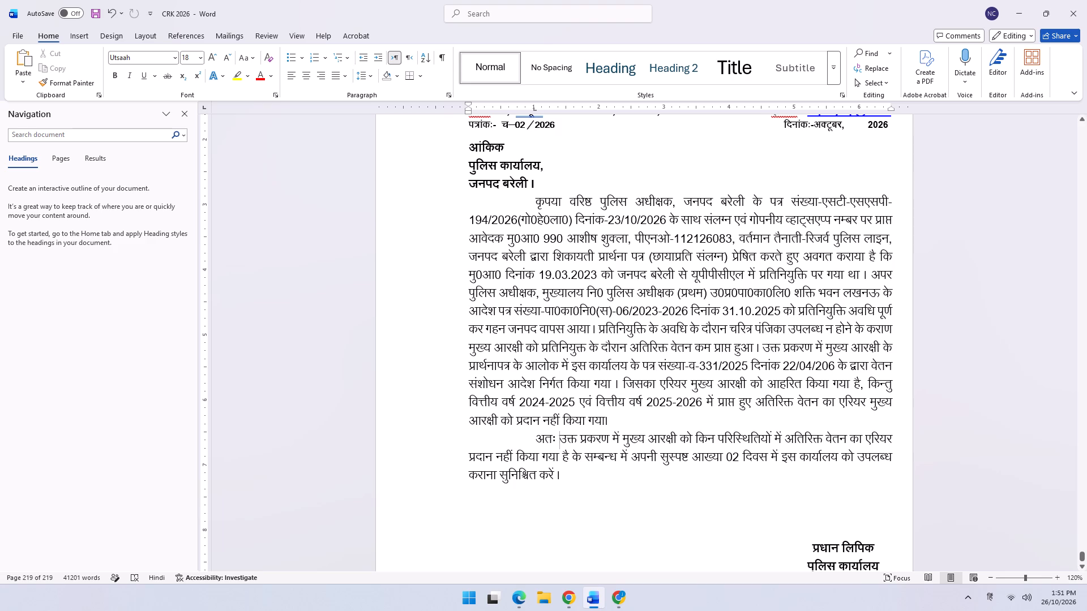
Replace "कराना सुनिश्चित" with "कराने का कष्ट" before "करें" at the end of the closing paragraph.
drag(537, 475, 524, 470)
drag(524, 470, 495, 476)
drag(495, 476, 494, 476)
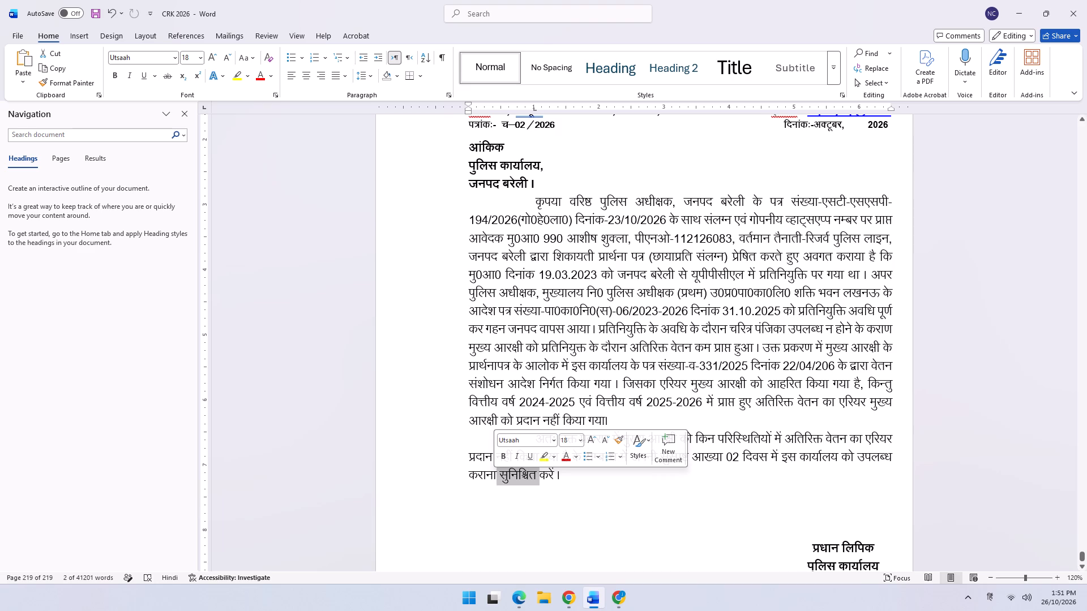
key(BackSpace)
key(BackSpace)
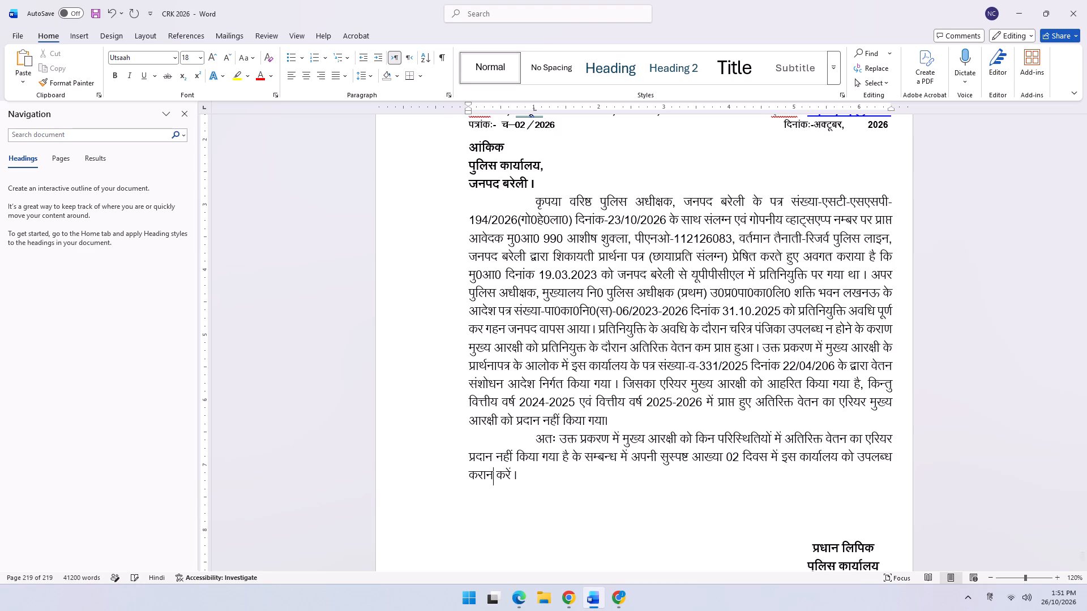
text(े का कष्ट)
Replace "उक्त" with "उपरोक्त" before "प्रकरण" at the start of the closing paragraph, keeping a single space.
drag(574, 440, 563, 440)
text(उपरोक्त)
key(space)
key(BackSpace)
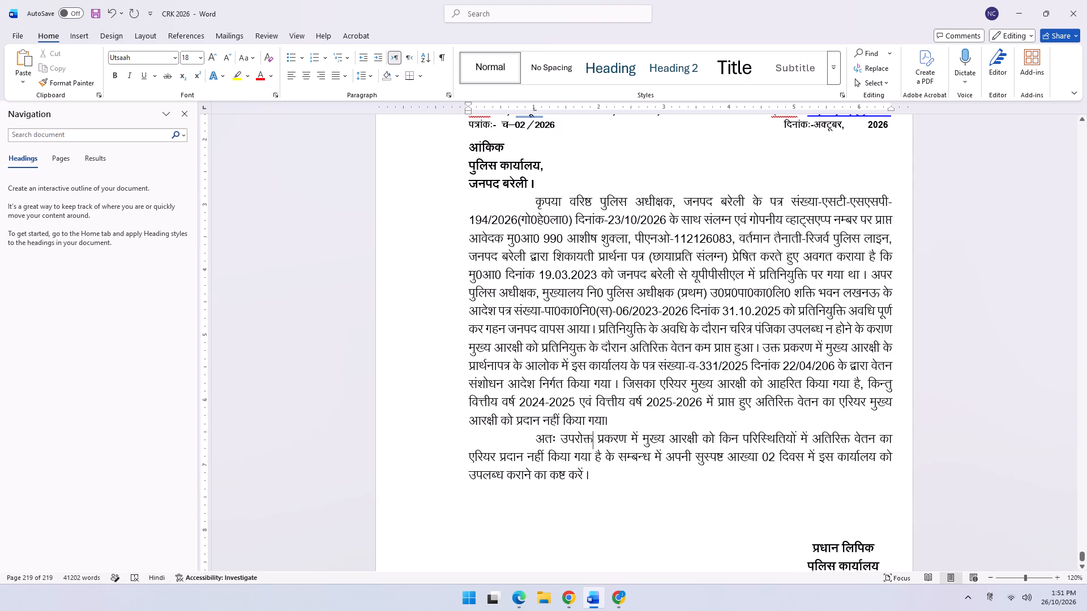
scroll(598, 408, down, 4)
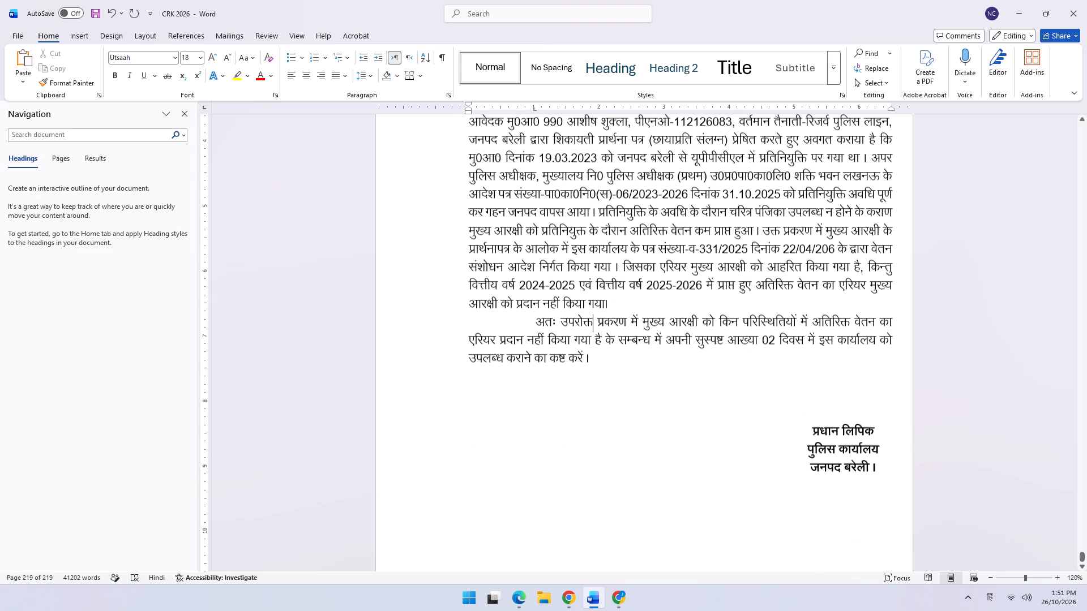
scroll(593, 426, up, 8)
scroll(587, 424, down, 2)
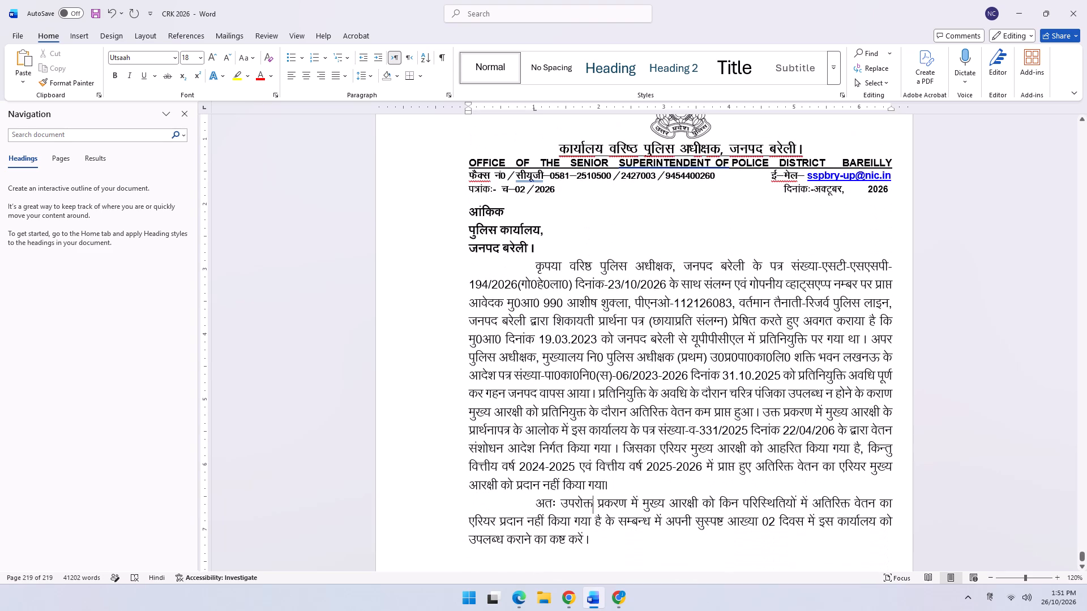
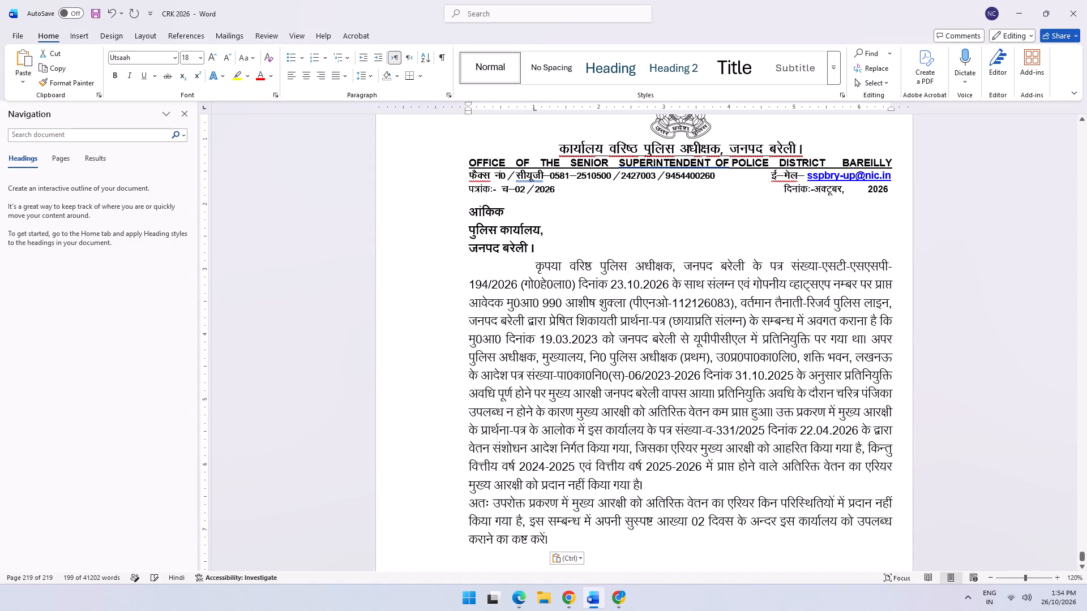
click(464, 502)
key(Tab)
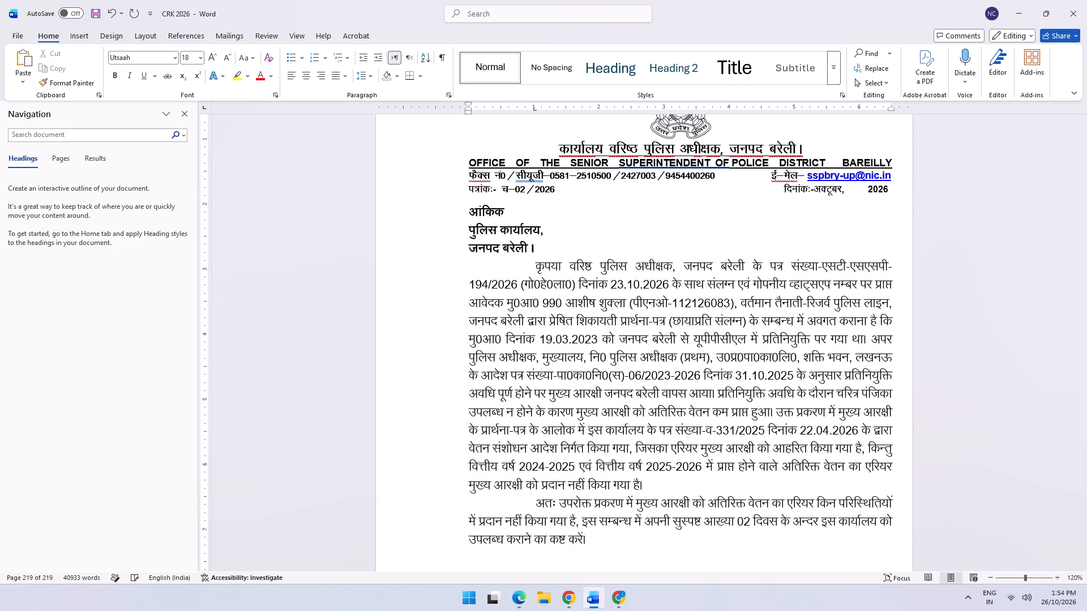
Set the line spacing of both body paragraphs to 1.15.
drag(535, 260, 624, 548)
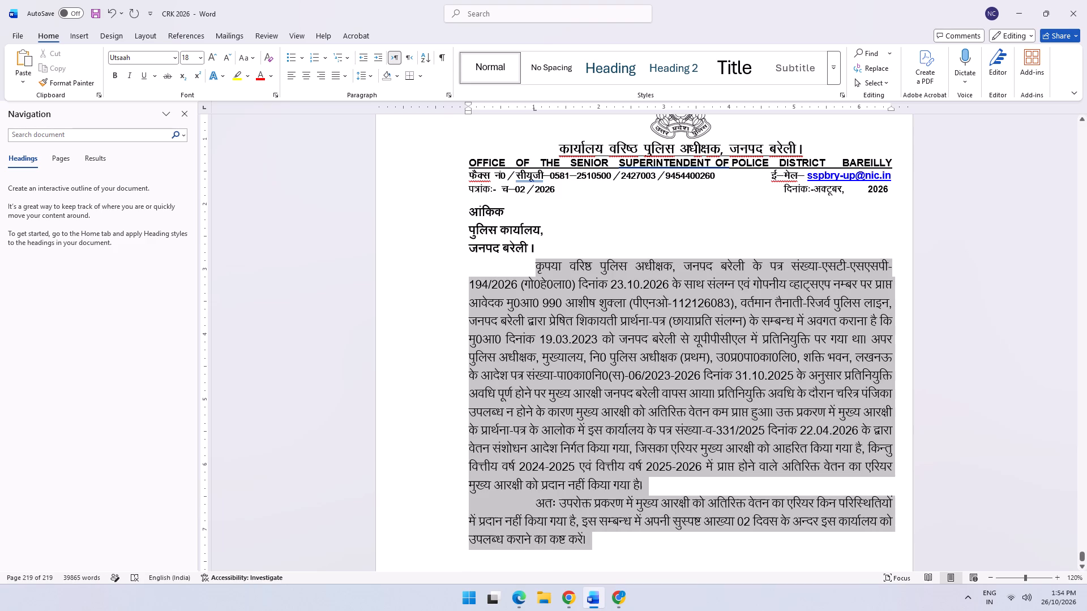
drag(624, 548, 627, 549)
click(364, 80)
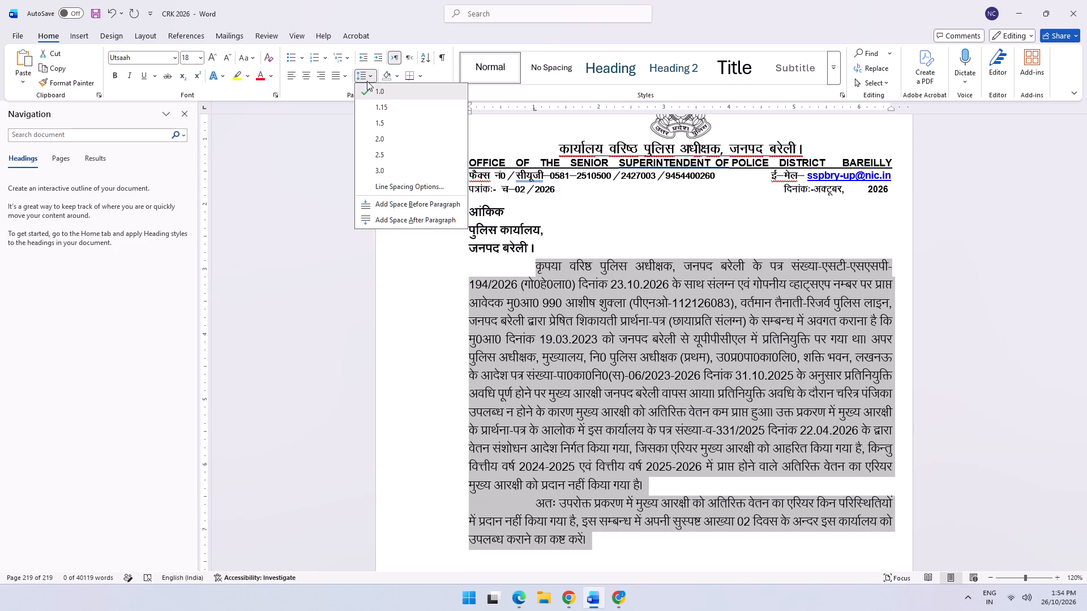
click(376, 103)
click(611, 318)
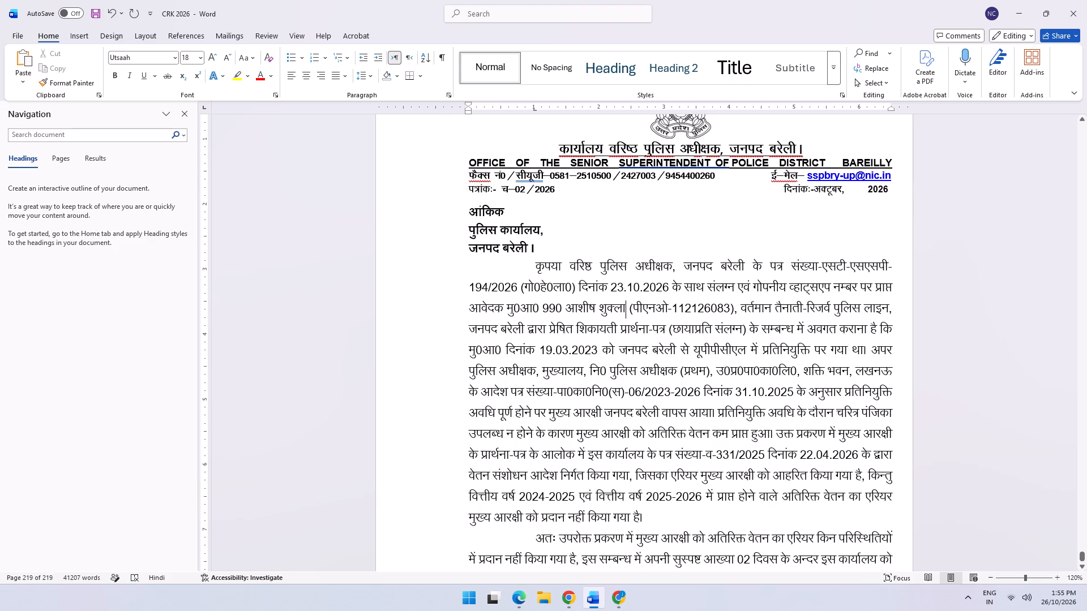
Add the enclosure line "संलग्नक-यथोपरि" on a new line below the closing paragraph.
scroll(697, 352, down, 4)
click(617, 453)
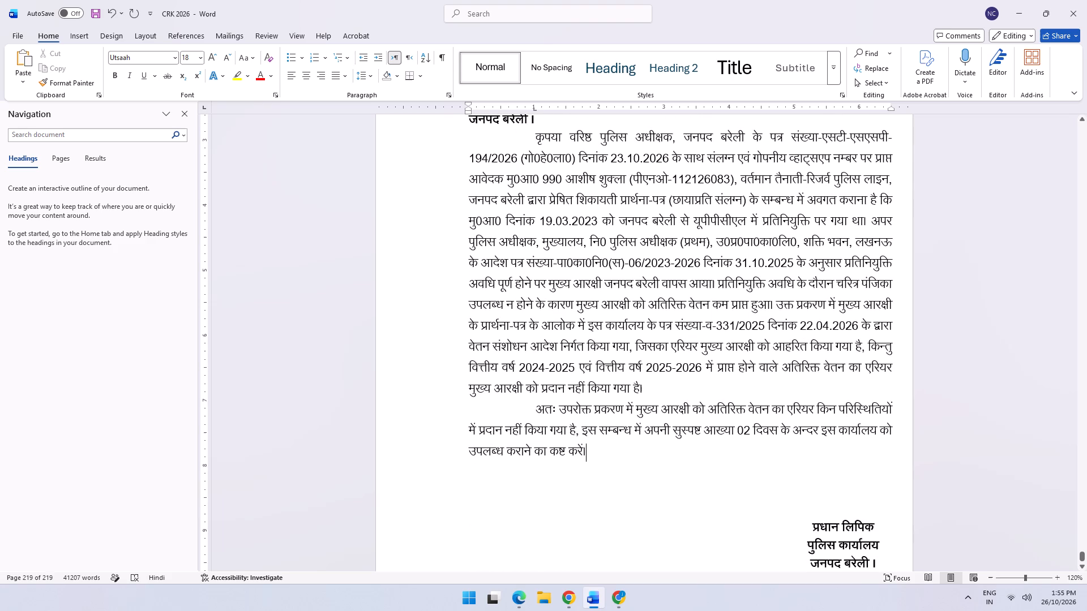
key(Return)
key(m)
key(BackSpace)
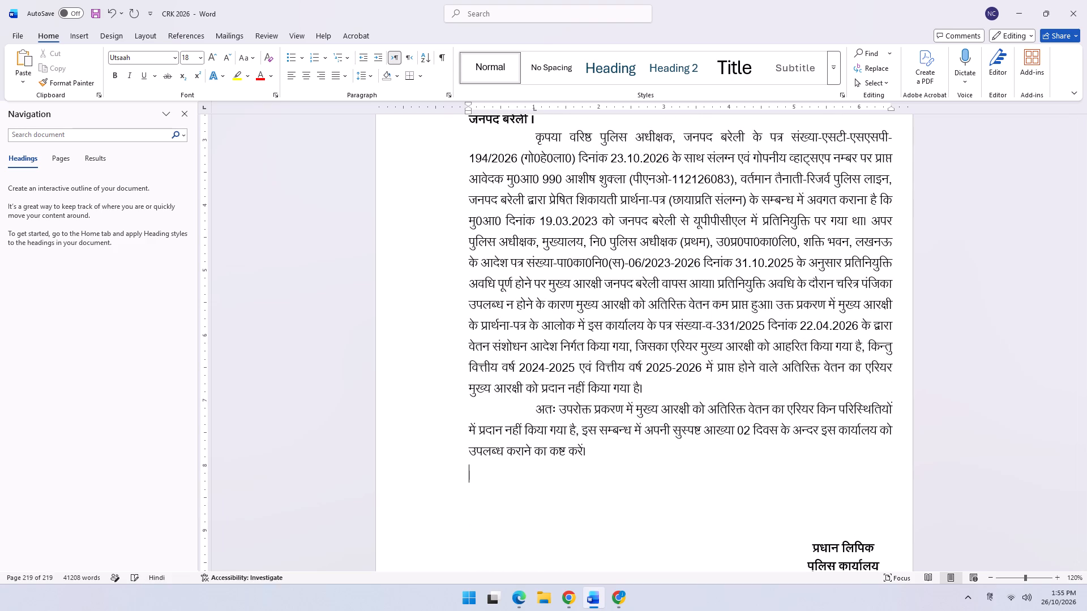
key(m)
key(BackSpace)
text(सल)
key(BackSpace)
text(ंलग्न-)
key(BackSpace)
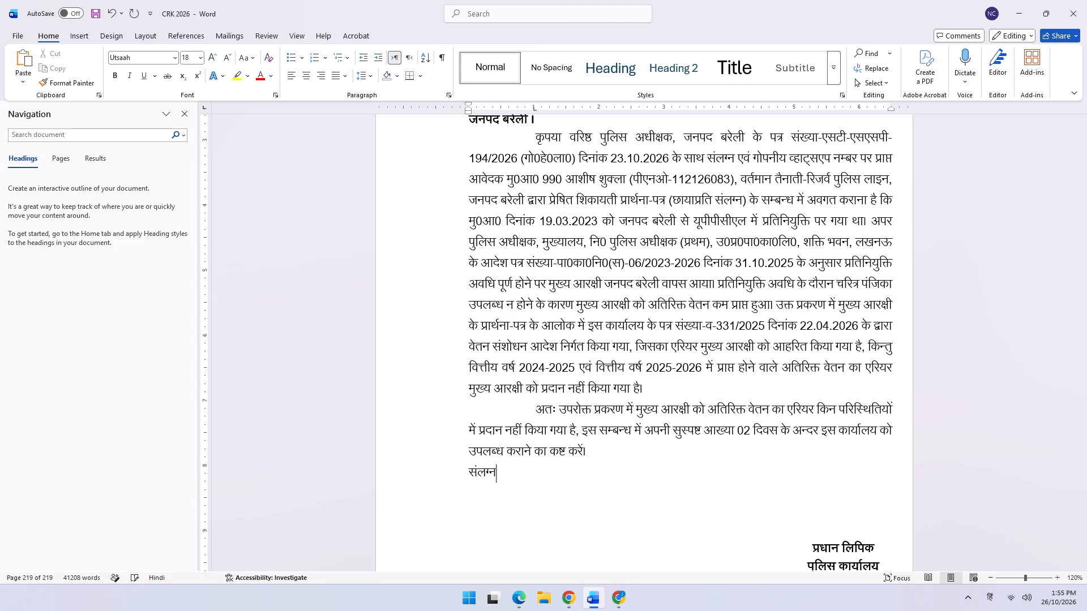
text(रक)
key(BackSpace)
key(BackSpace)
text(क-य़)
key(BackSpace)
text(यथोपिर)
key(BackSpace)
key(BackSpace)
text(रि)
Make the enclosure line "संलग्नक-यथोपरि" bold and underlined.
key(ctrl+Left)
key(ctrl+shift+Left)
key(Right)
key(Right)
key(Right)
key(Right)
key(Right)
key(ctrl+shift+Left)
key(ctrl+shift+Left)
key(ctrl+shift+Left)
key(ctrl+b)
key(ctrl+u)
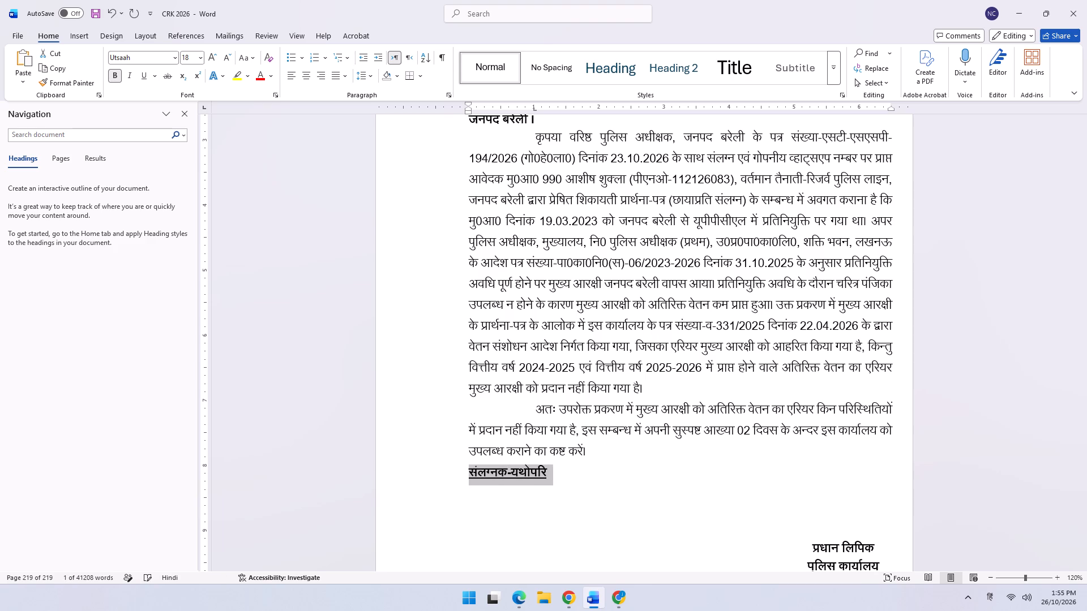
click(666, 489)
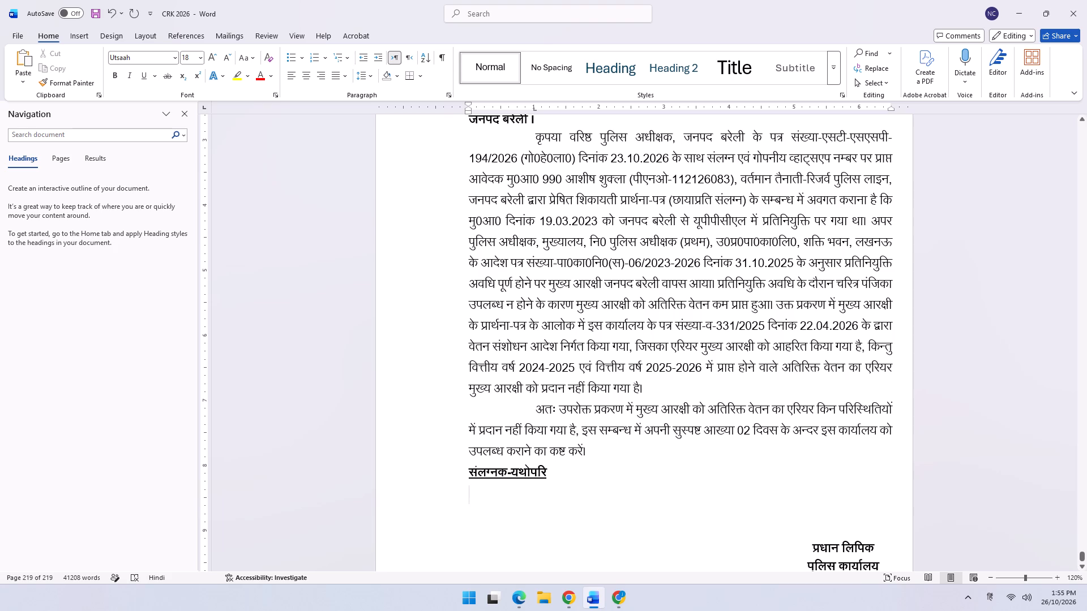
Print two copies of only the current letter page on the HP LaserJet 1020.
scroll(682, 425, down, 1)
scroll(561, 427, down, 2)
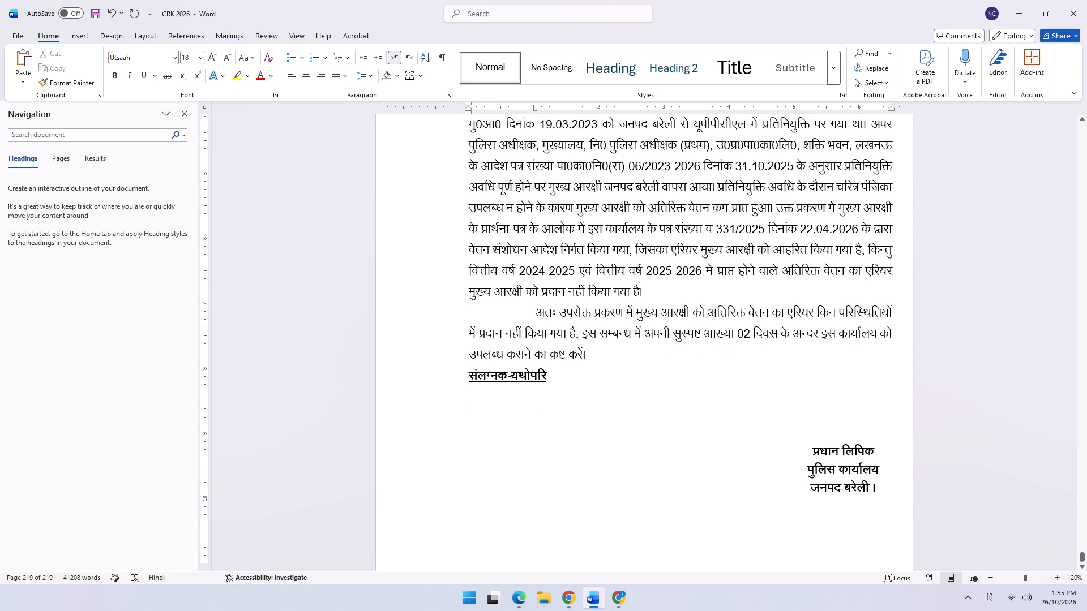
scroll(639, 437, down, 1)
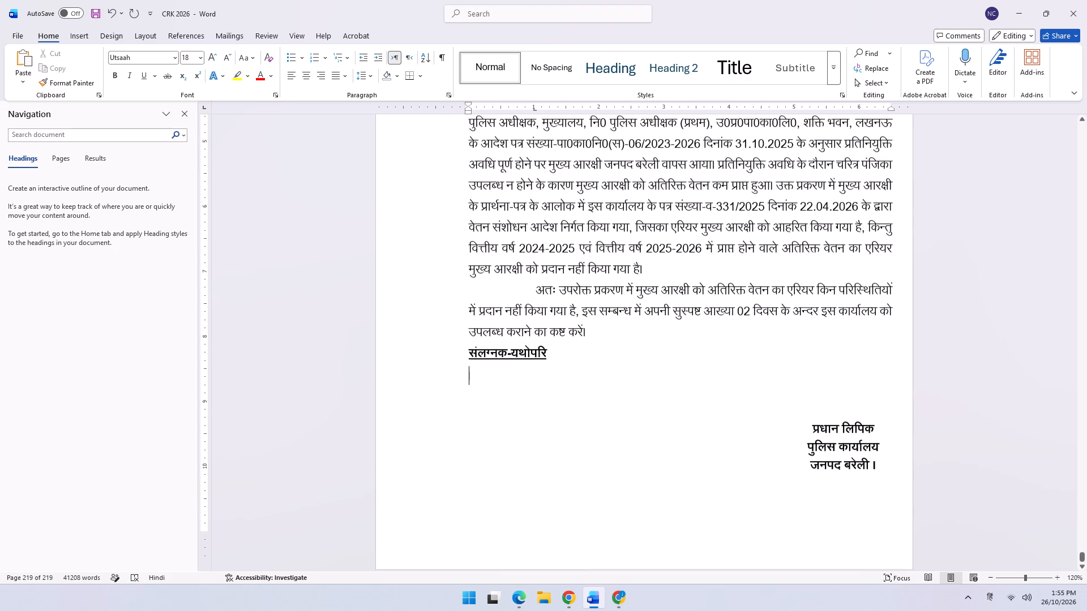
click(632, 443)
key(ctrl+p)
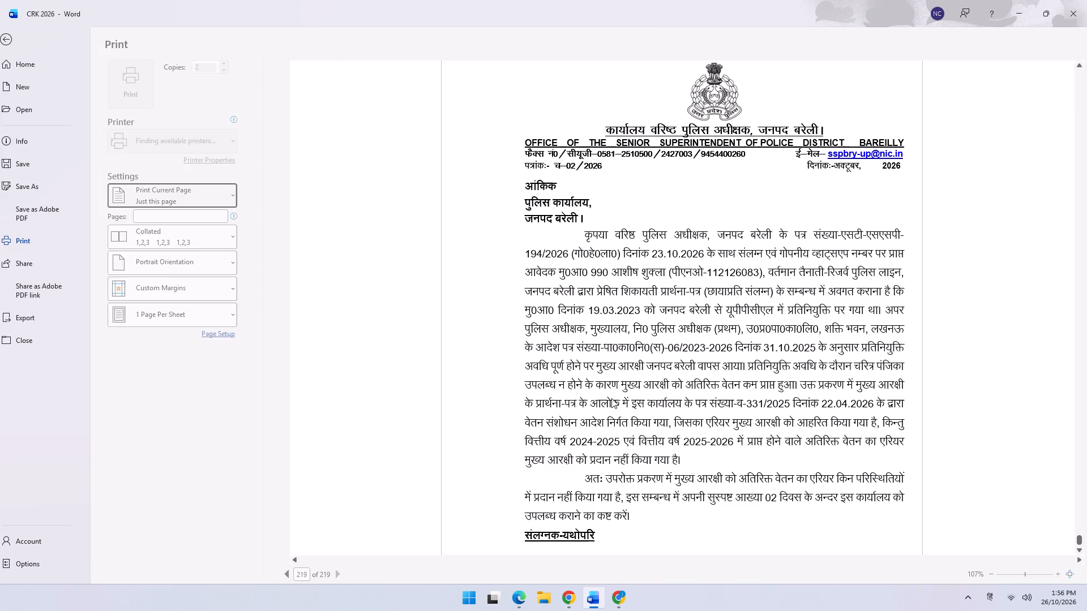
click(174, 193)
click(184, 291)
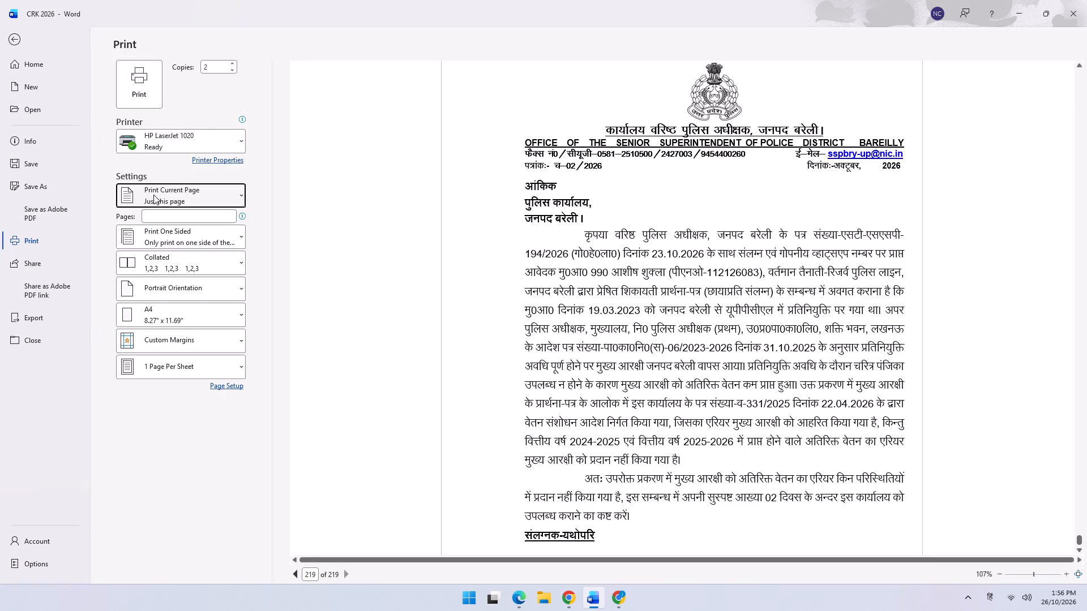
click(135, 93)
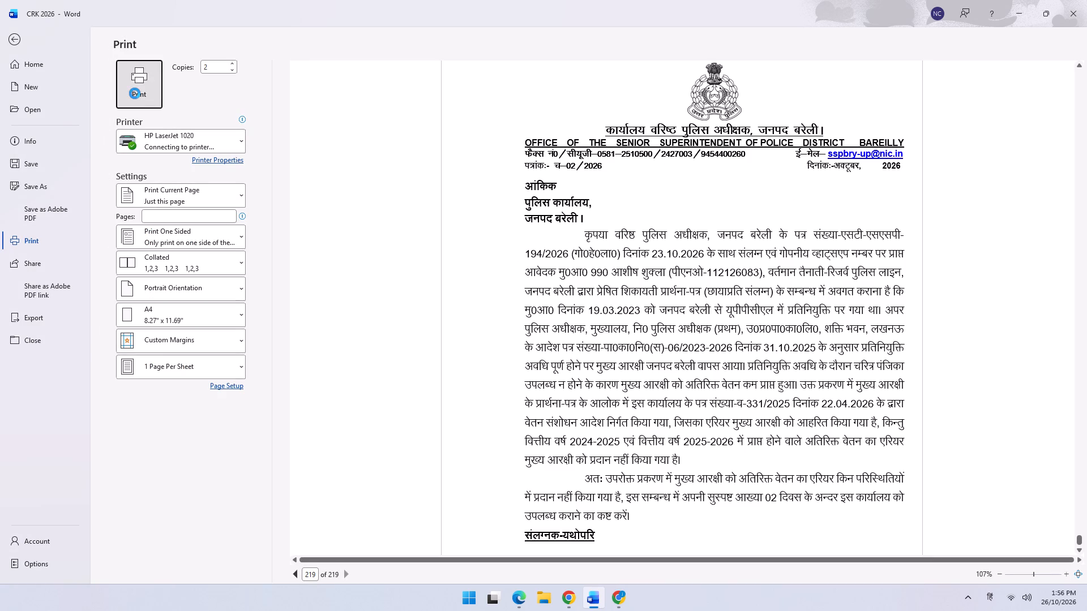